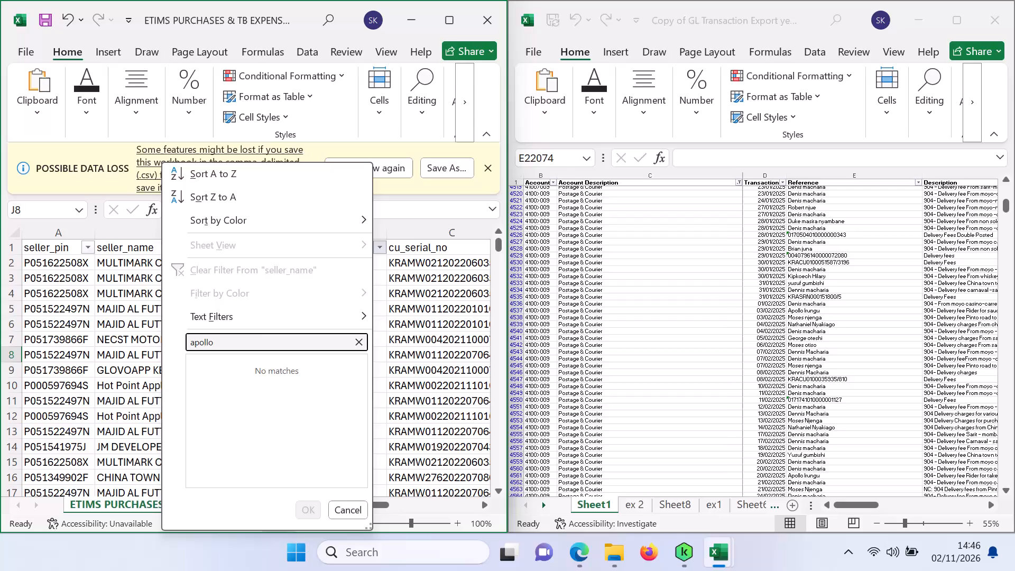
Search the seller_name filter in the ETIMS purchases sheet for "apollo", and clear the search text.
left_click(427, 340)
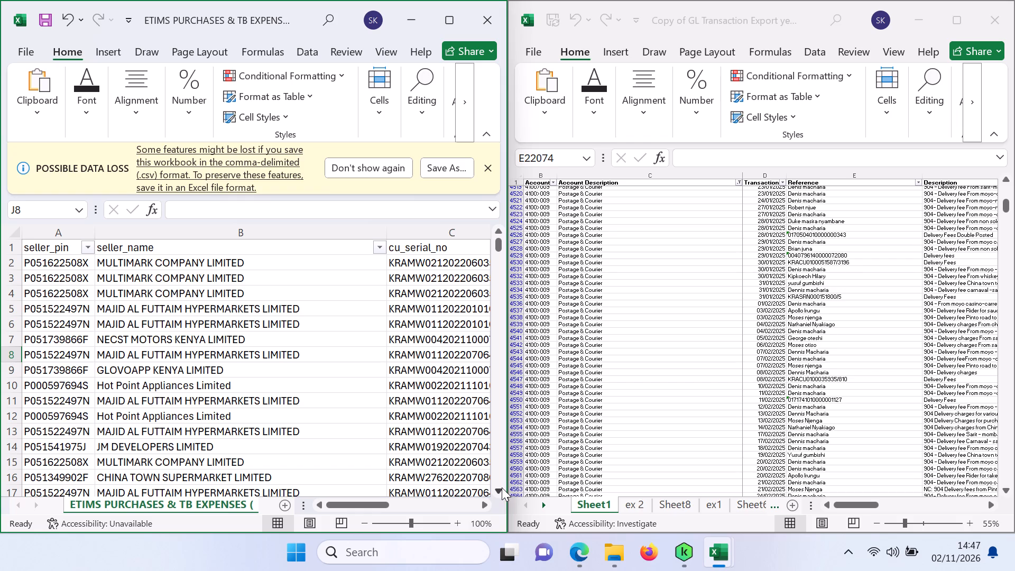
left_click(502, 487)
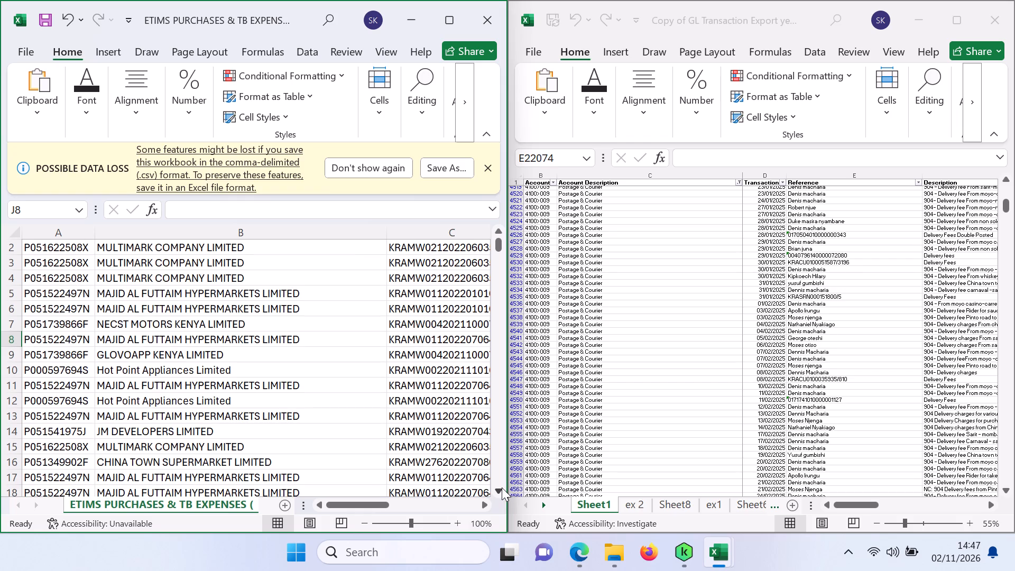
triple_click(503, 229)
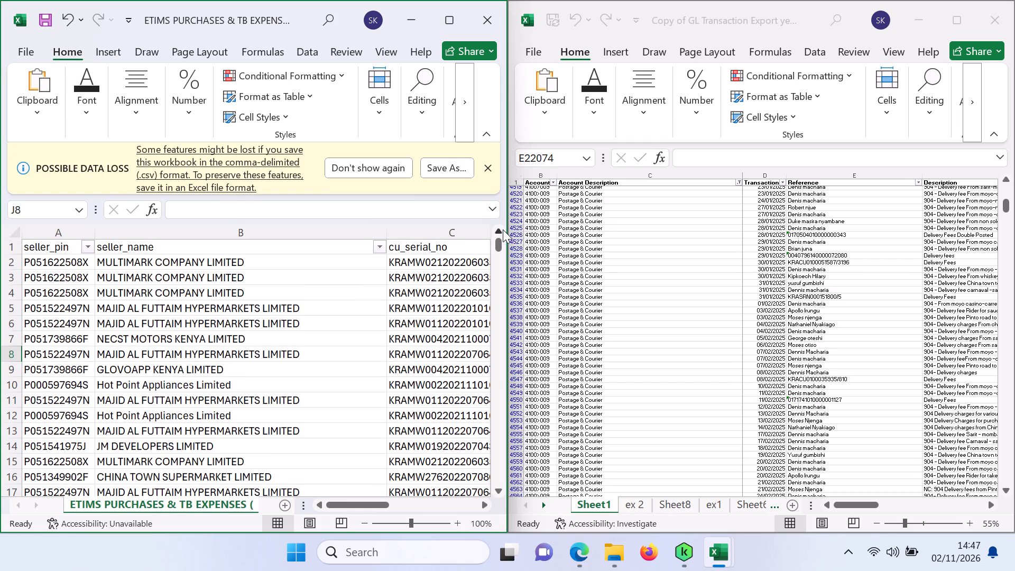
left_click(503, 229)
left_click(380, 251)
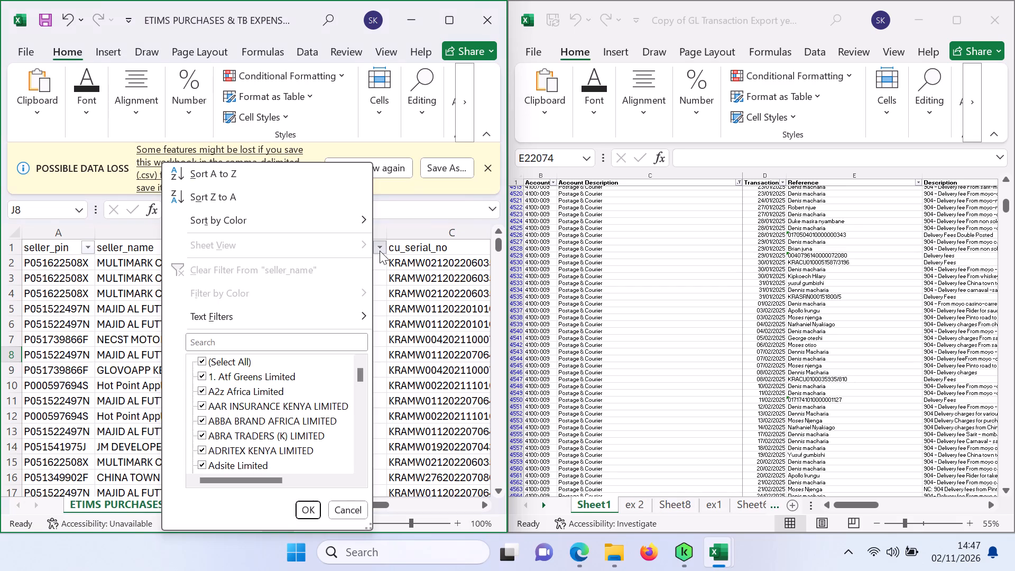
left_click(206, 347)
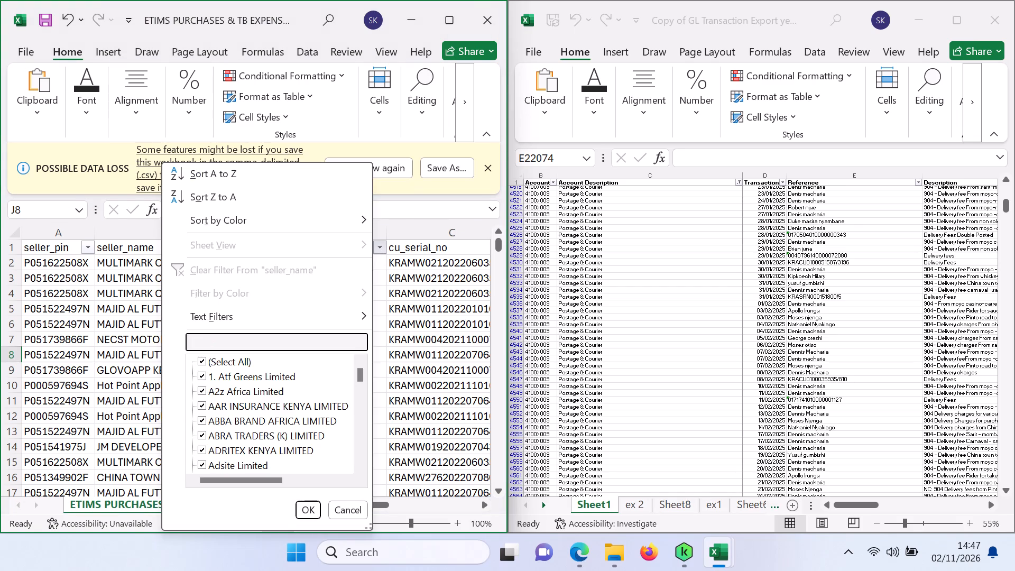
type("apollo")
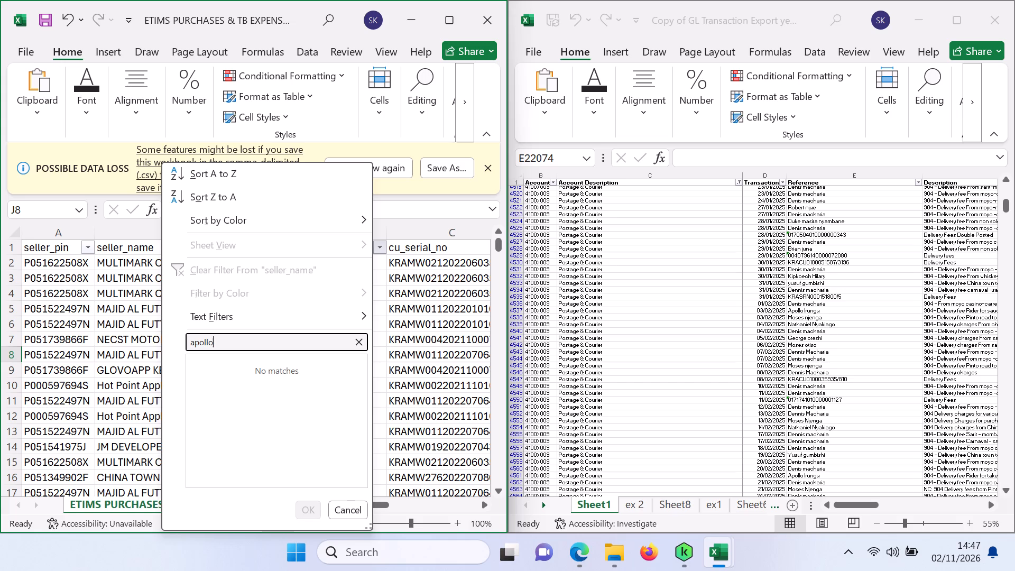
key("BackSpace")
key("BackSpace")
key("BackSpace")
key("BackSpace")
key("BackSpace")
key("BackSpace")
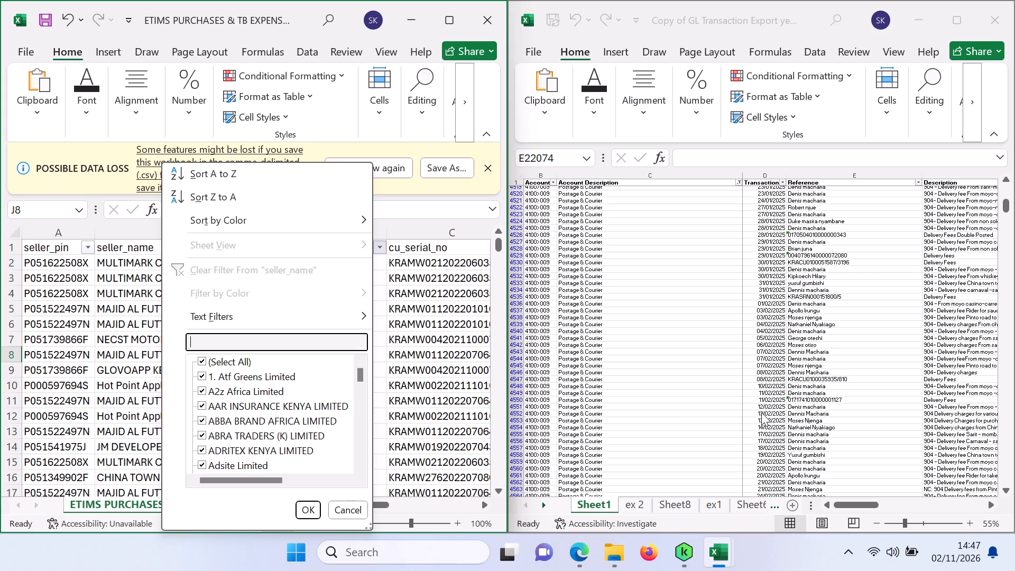
Using the further Postage & Courier references in the GL export, search the ETIMS sheet's seller_name filter for "nicho".
left_click(1002, 488)
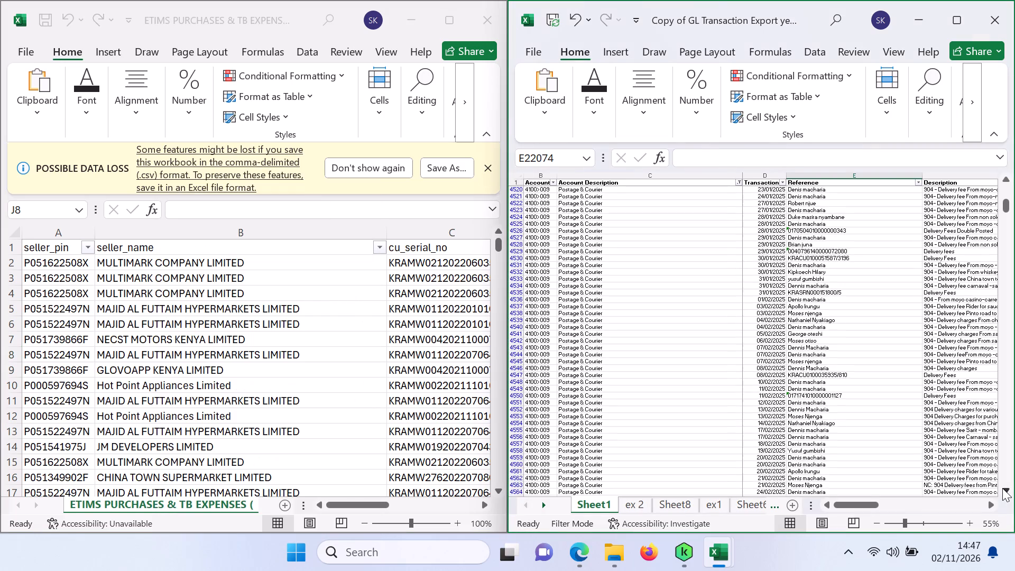
triple_click(1002, 488)
triple_click(1002, 488)
triple_click(1002, 488)
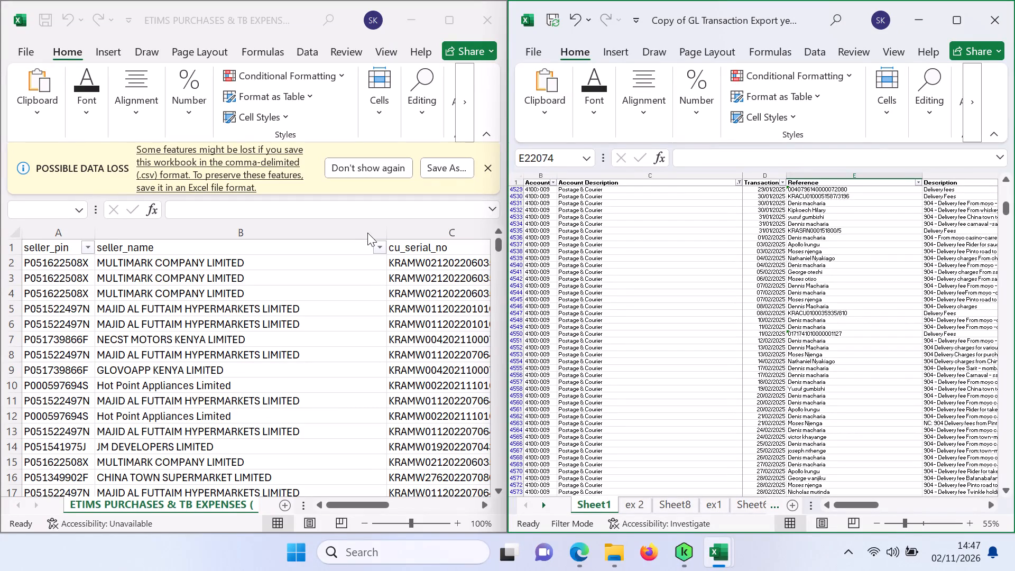
left_click(376, 246)
left_click(376, 246)
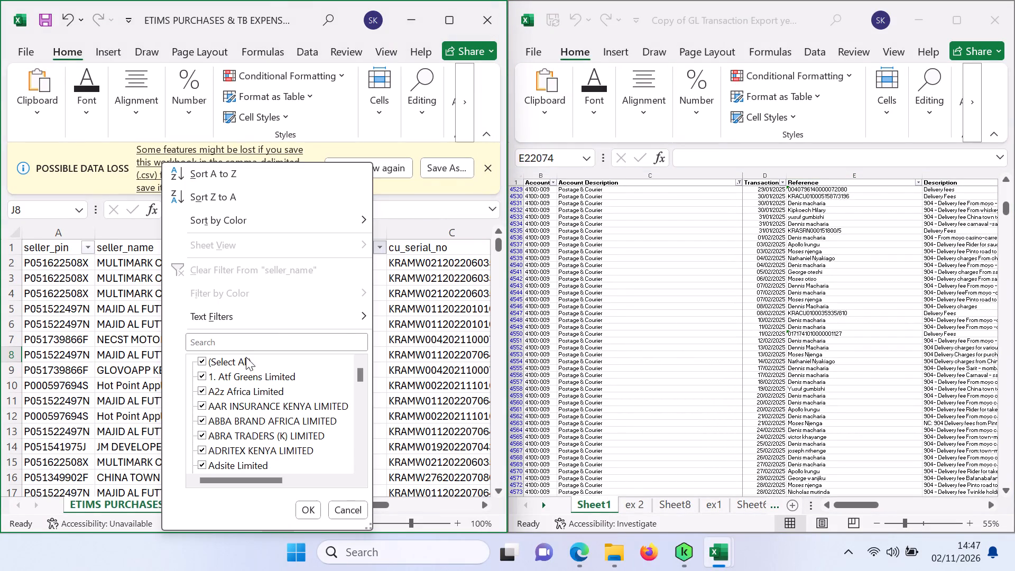
left_click(239, 345)
type("nich")
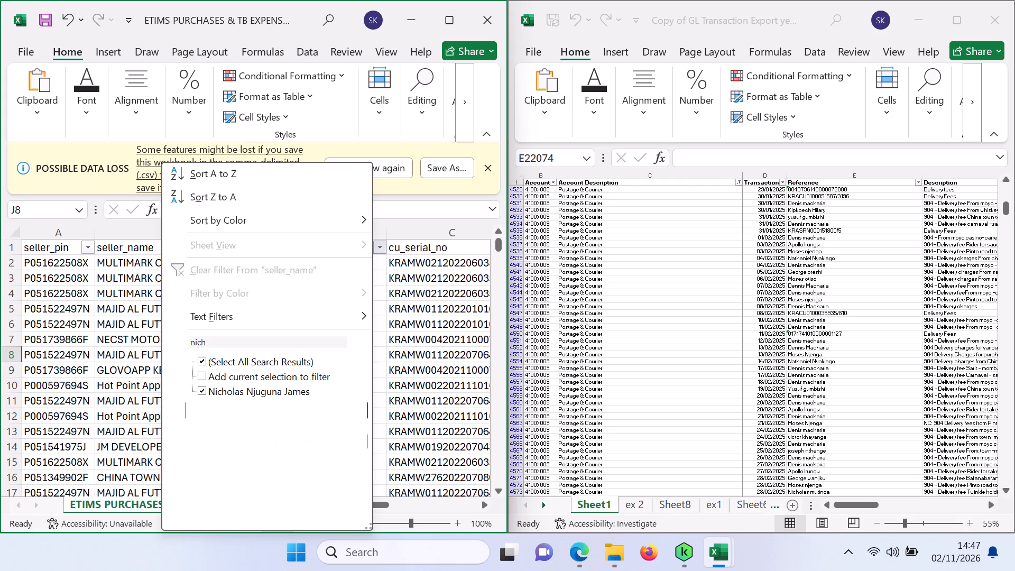
key("o")
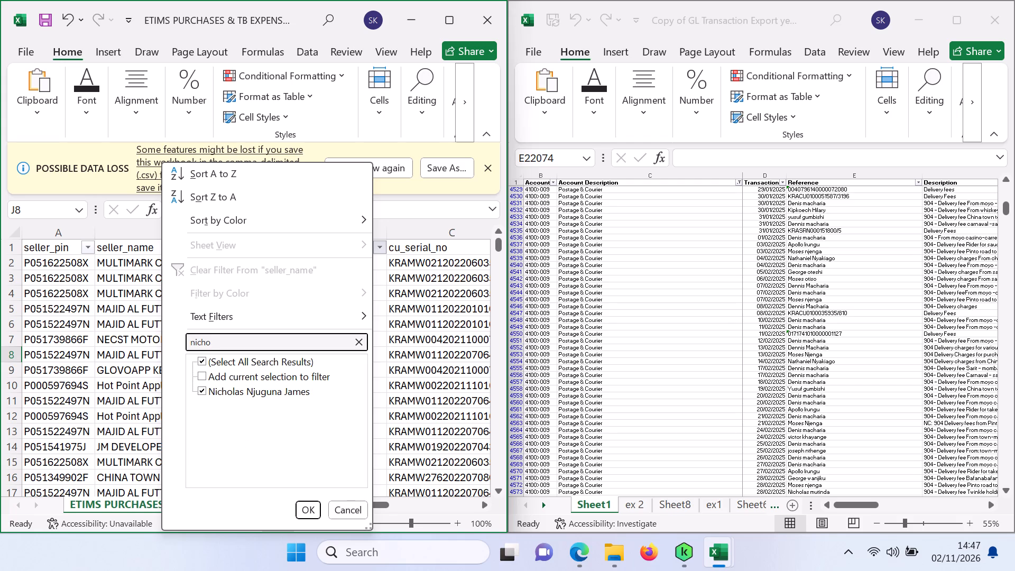
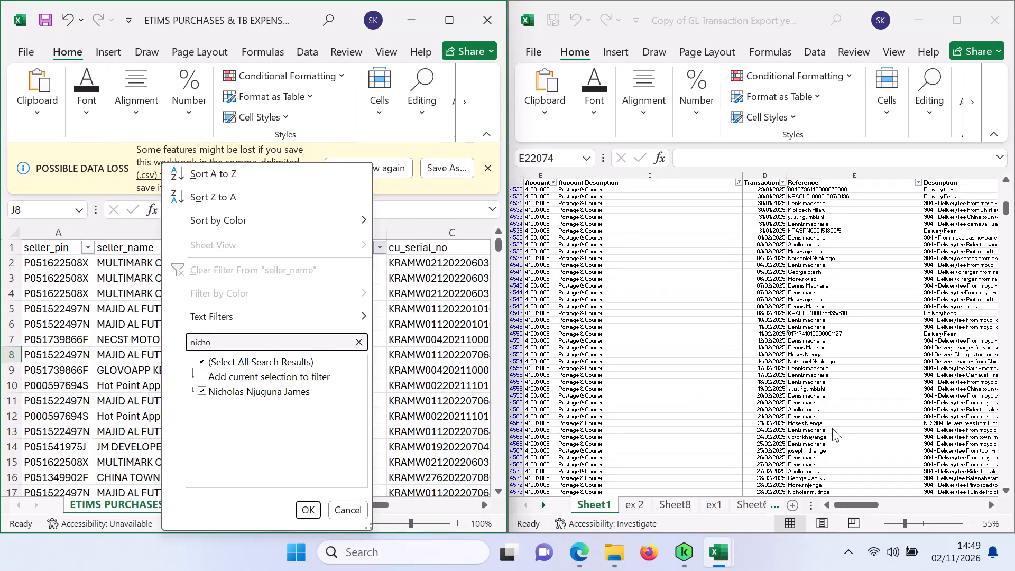
Examine further Postage & Courier references in the GL export and open the ETIMS sheet's seller_name filter search without entering a term.
left_click(832, 428)
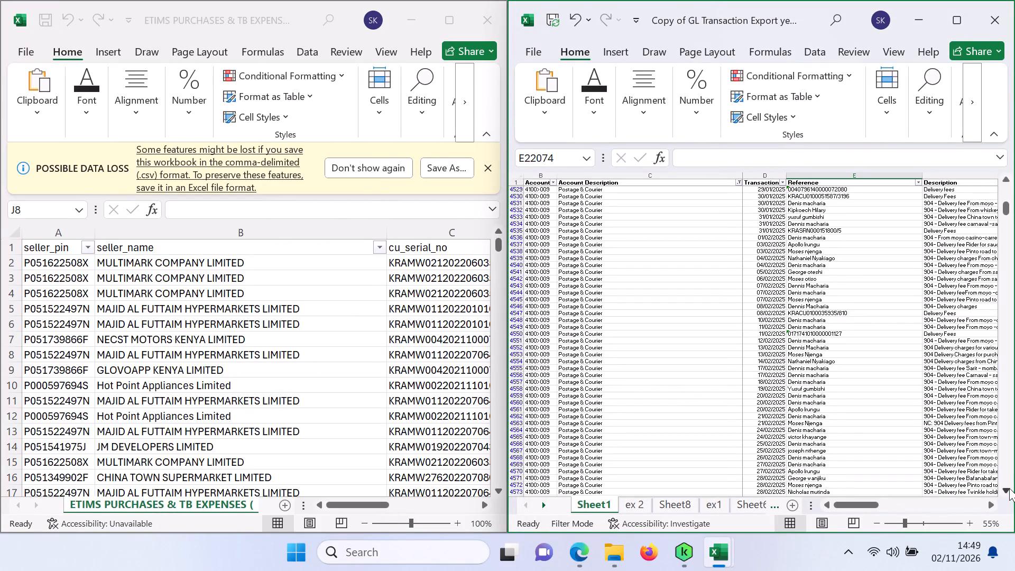
double_click(1009, 488)
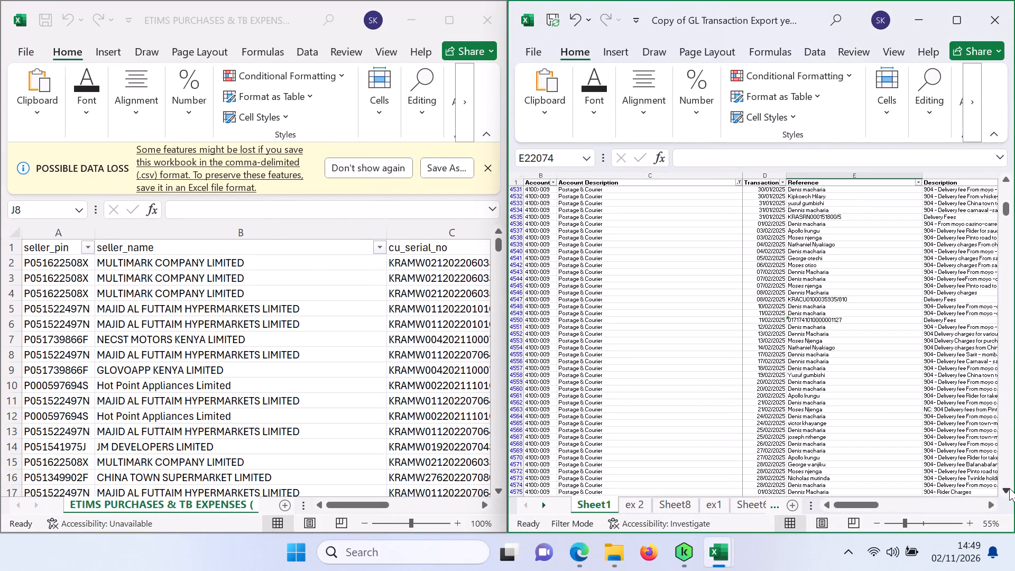
triple_click(1009, 488)
left_click(1009, 488)
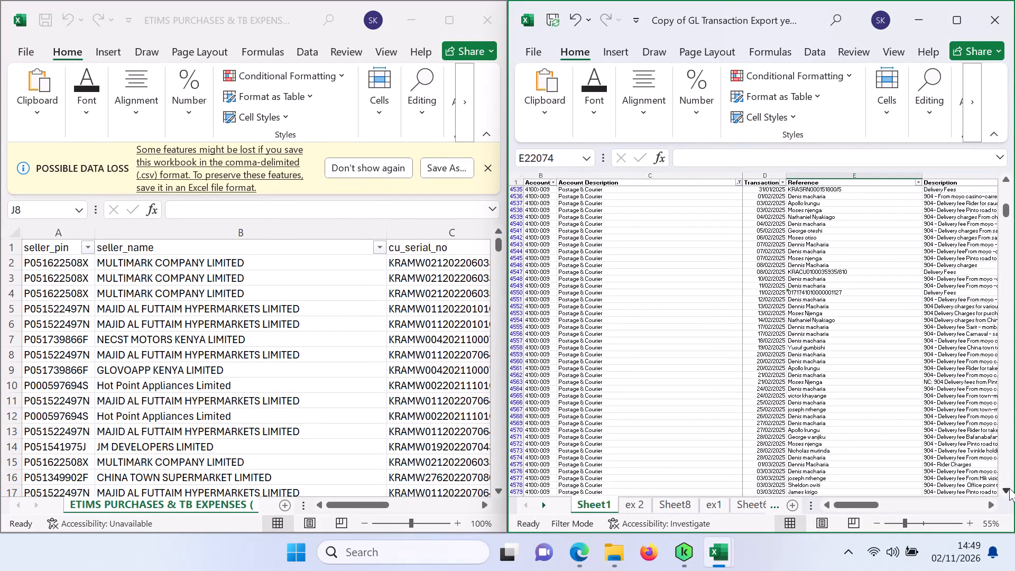
left_click(382, 251)
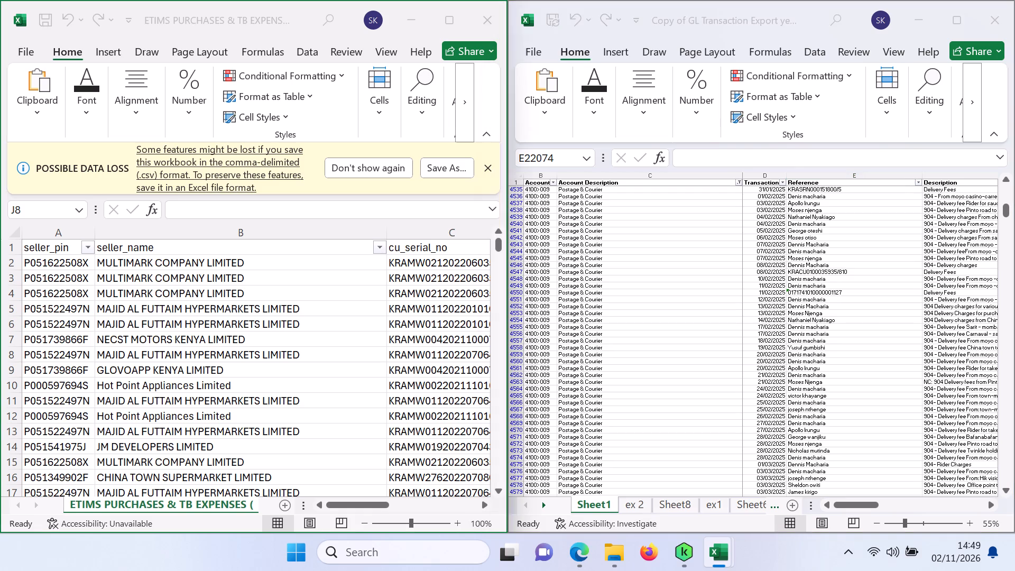
left_click(382, 251)
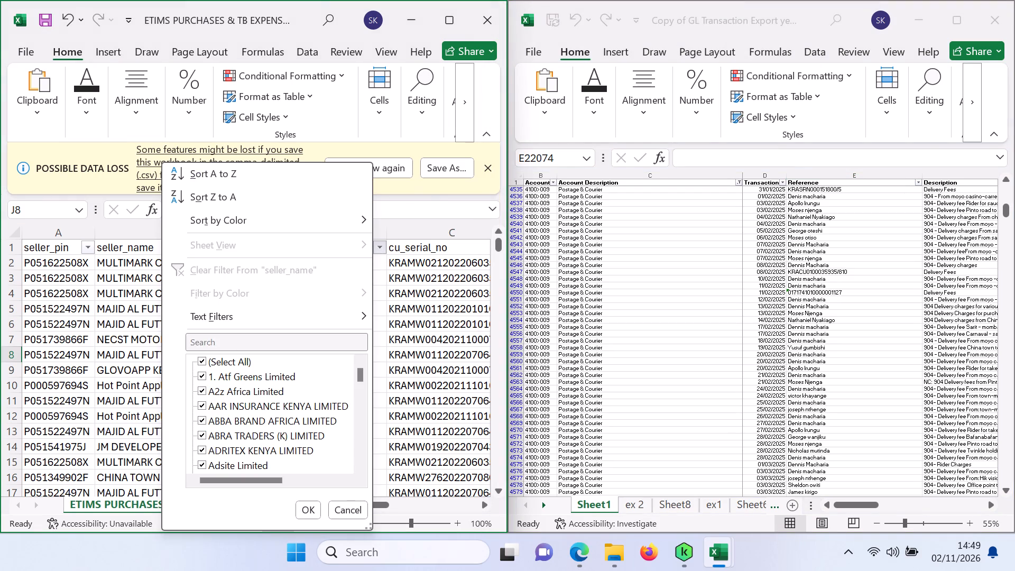
left_click(224, 340)
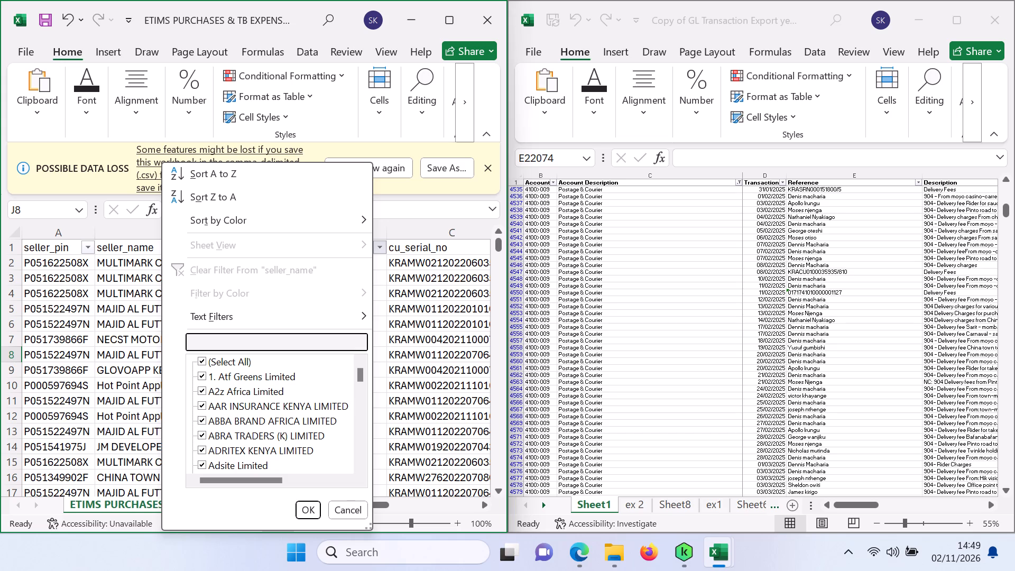
left_click(623, 375)
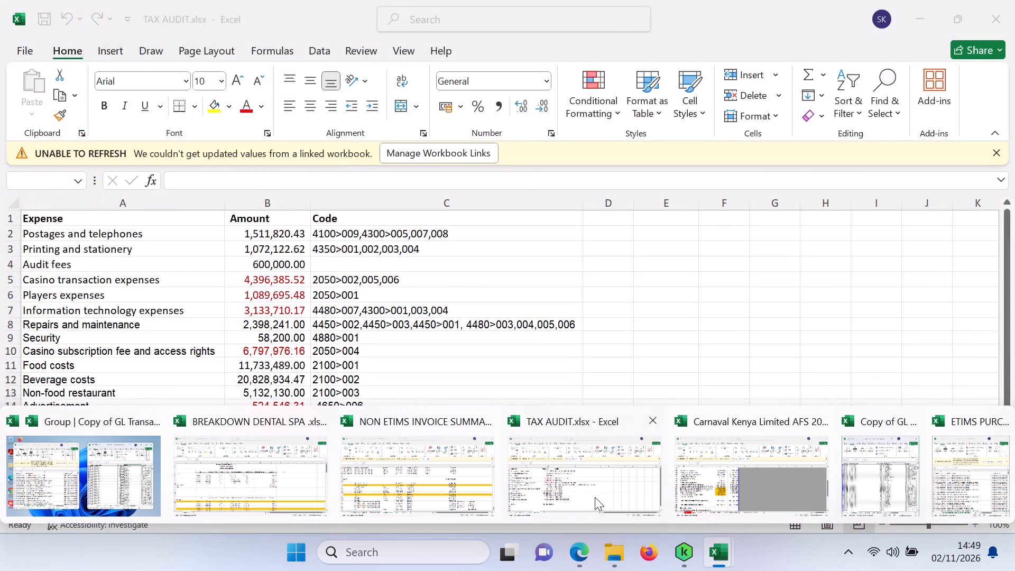
Switch to the TAX AUDIT workbook and insert two blank rows at row 16, above the TOTAL row.
left_click(595, 497)
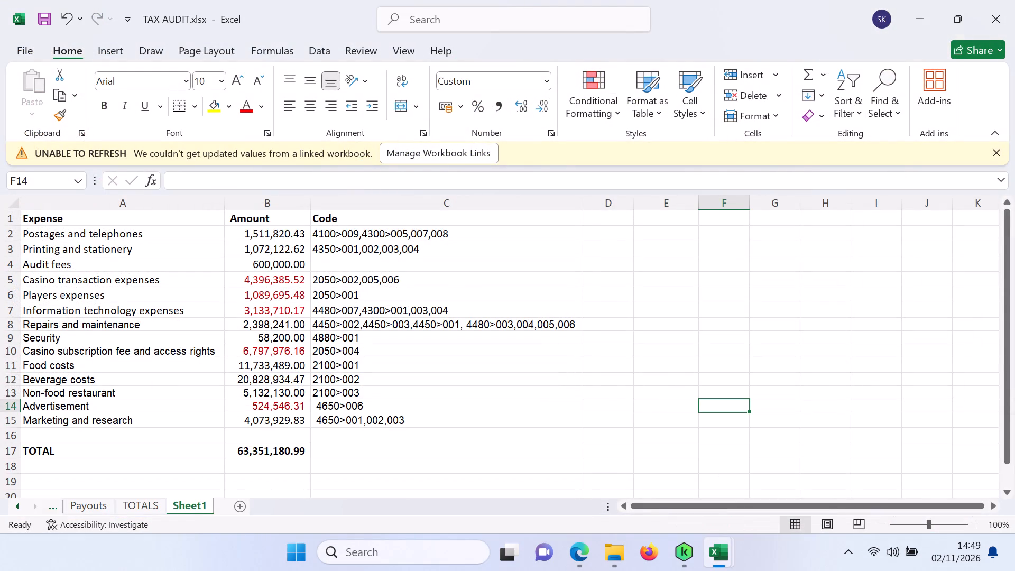
left_click(12, 435)
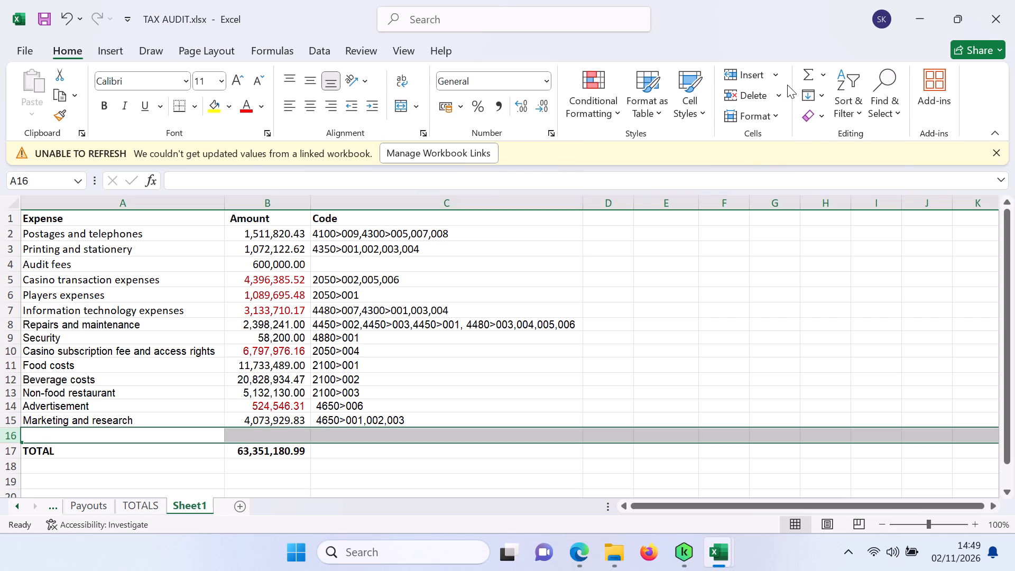
left_click(779, 79)
left_click(774, 125)
left_click(785, 72)
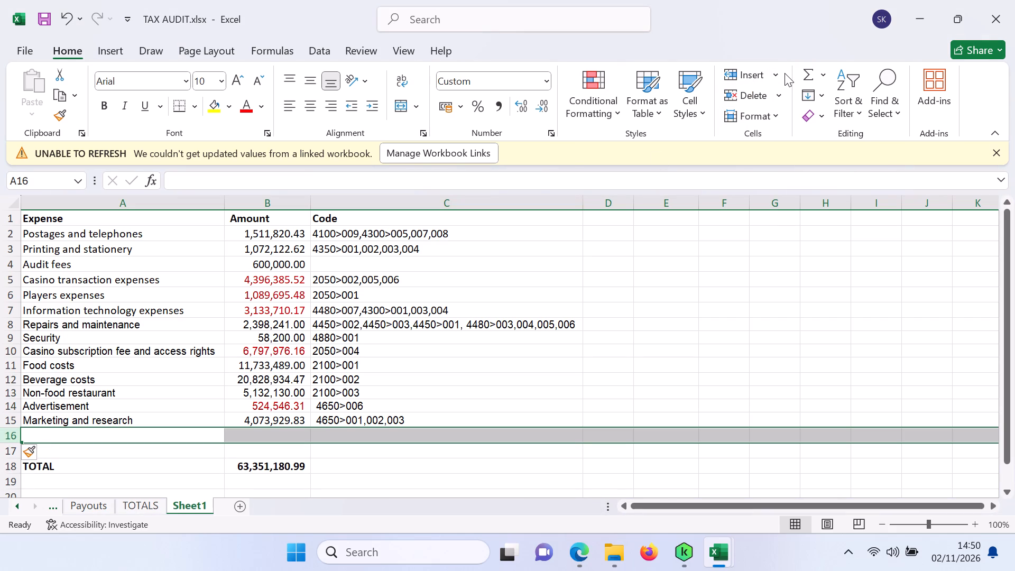
left_click(785, 73)
left_click(781, 73)
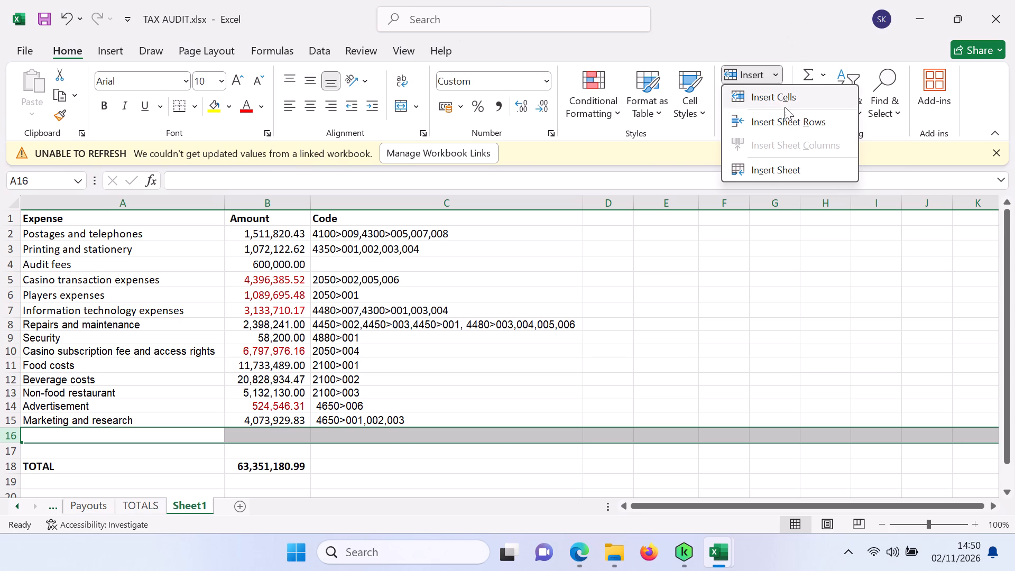
left_click(781, 116)
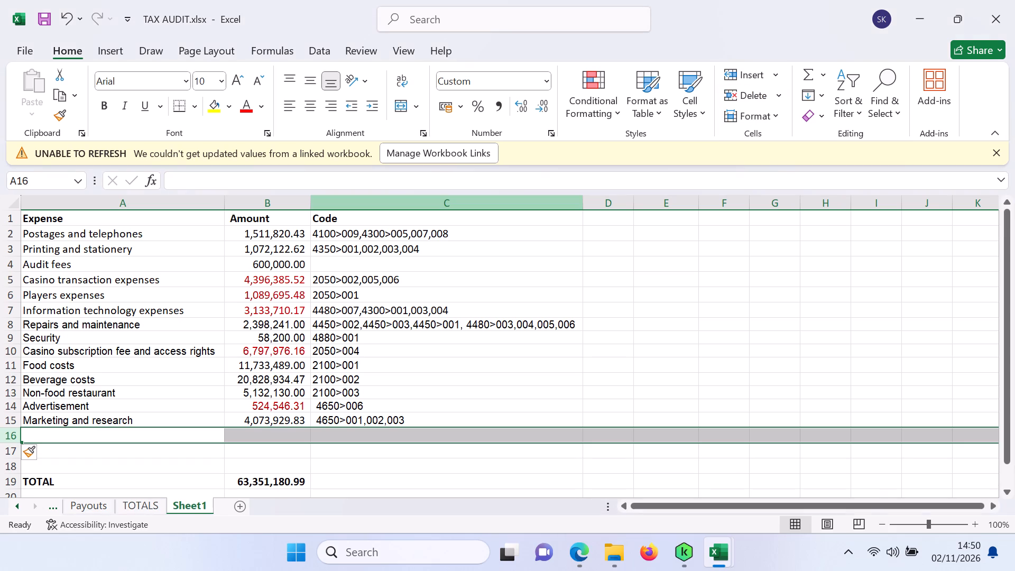
Enter the expense label "Provision of leave" in cell A17.
left_click(63, 450)
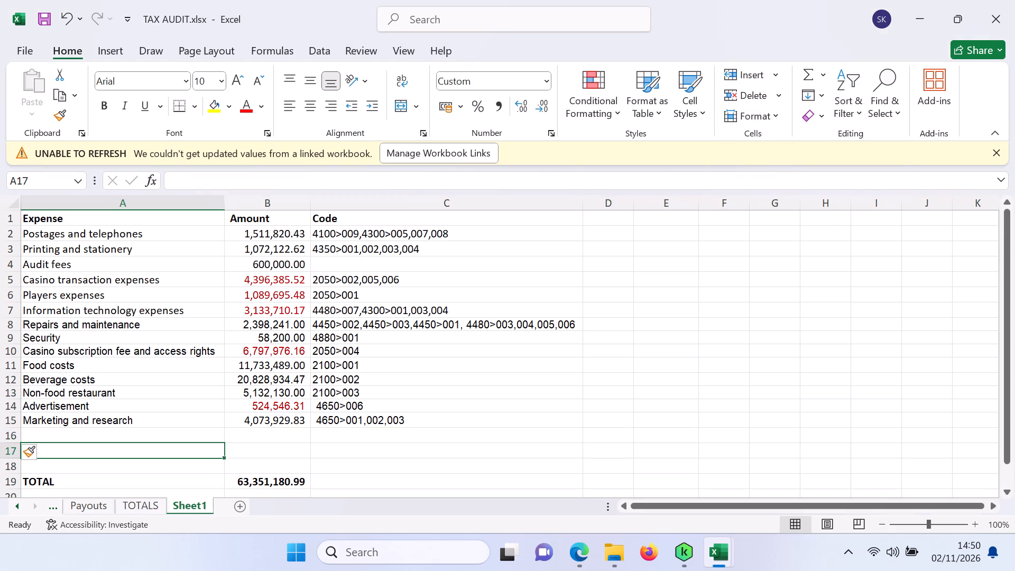
key("shift+p")
type("rovision of leave")
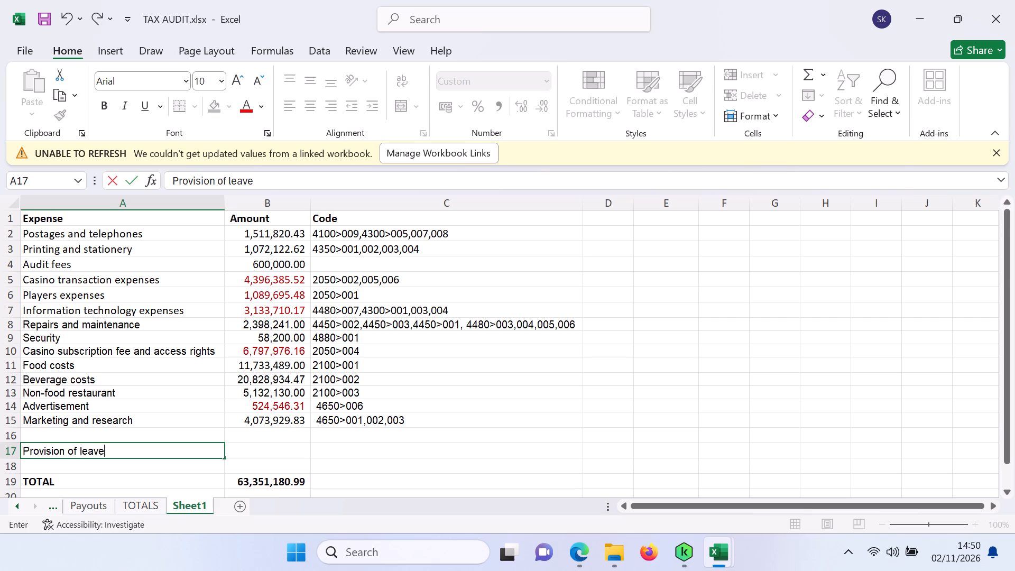
Enter the expense label "Directors renumeration" in cell A18, directly above TOTAL.
left_click(47, 467)
key("d")
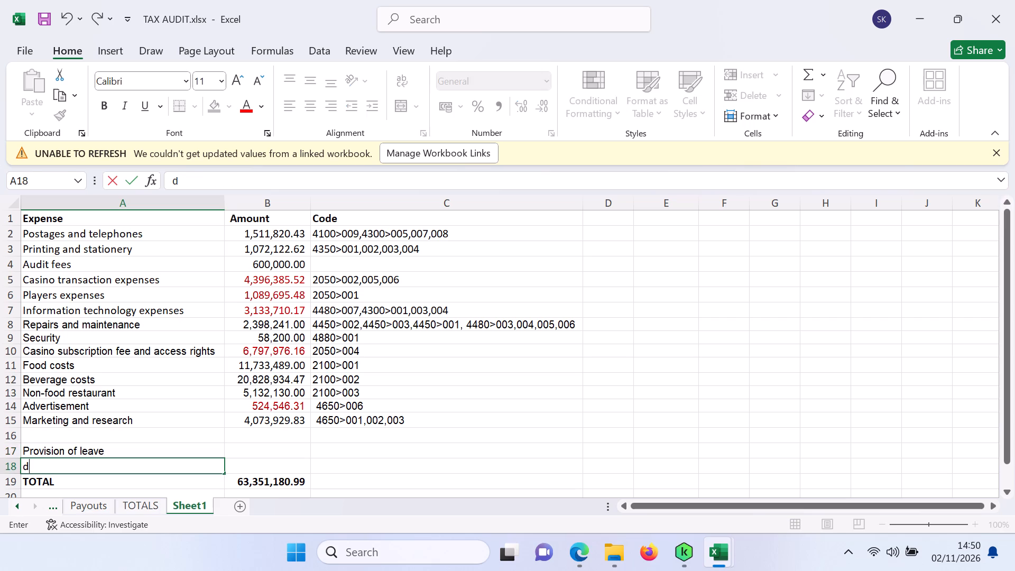
key("BackSpace")
key("shift+d")
key("BackSpace")
key("d")
type("IRECTORS")
key("space")
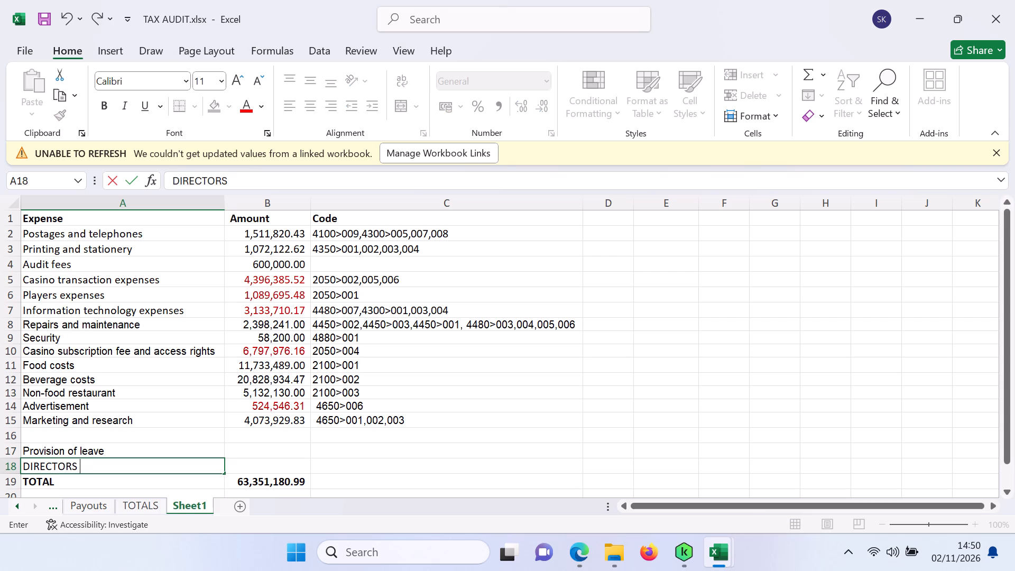
key("BackSpace")
key("BackSpace")
key("BackSpace")
key("BackSpace")
key("BackSpace")
key("BackSpace")
key("BackSpace")
key("BackSpace")
key("BackSpace")
type("irectors ren")
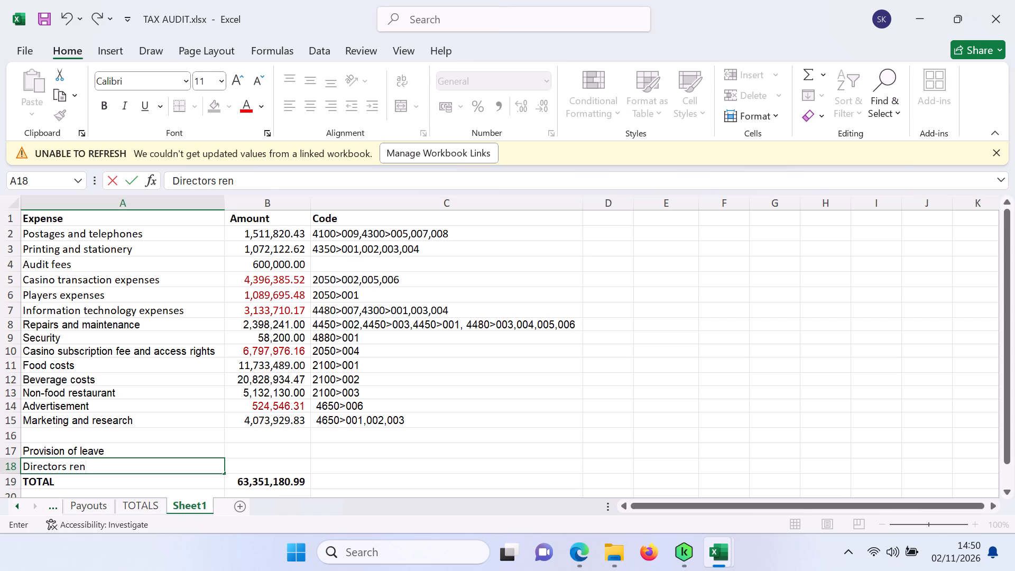
type("umeration")
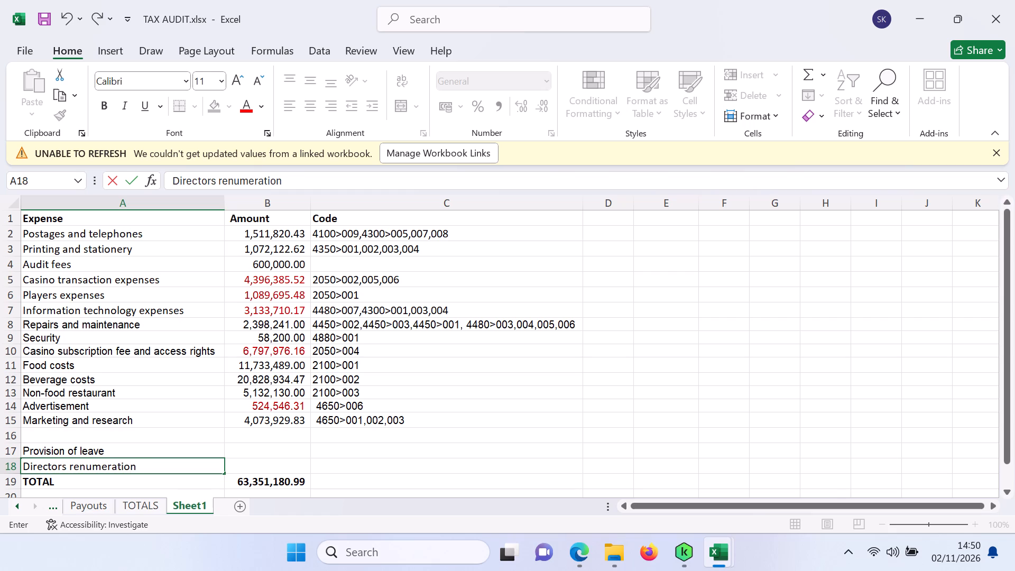
left_click(302, 449)
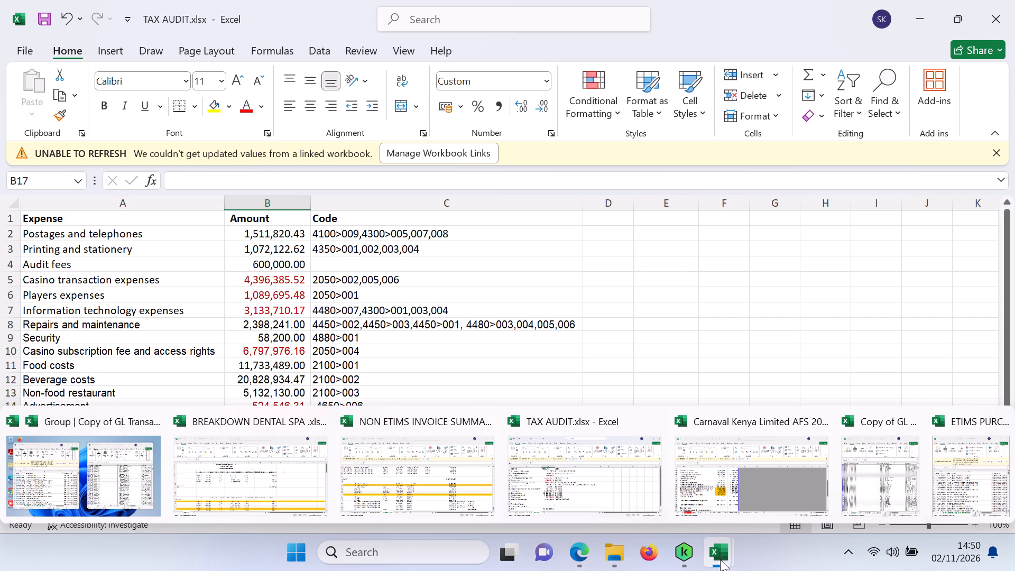
Switch to the Carnaval Kenya Limited AFS 2025i (2) workbook and look through the TB 2025 sheet and sheet 36.
left_click(714, 498)
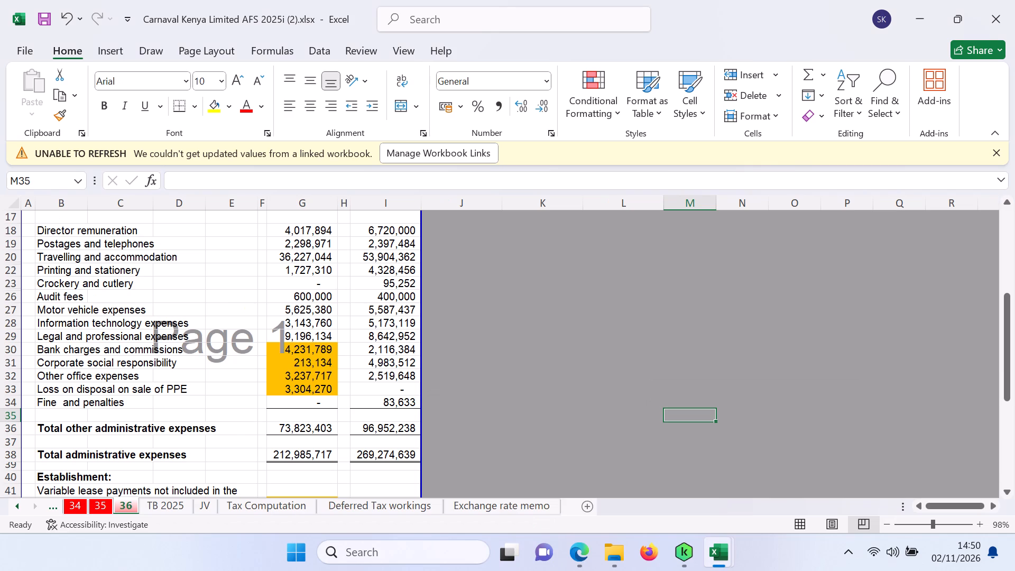
left_click(169, 512)
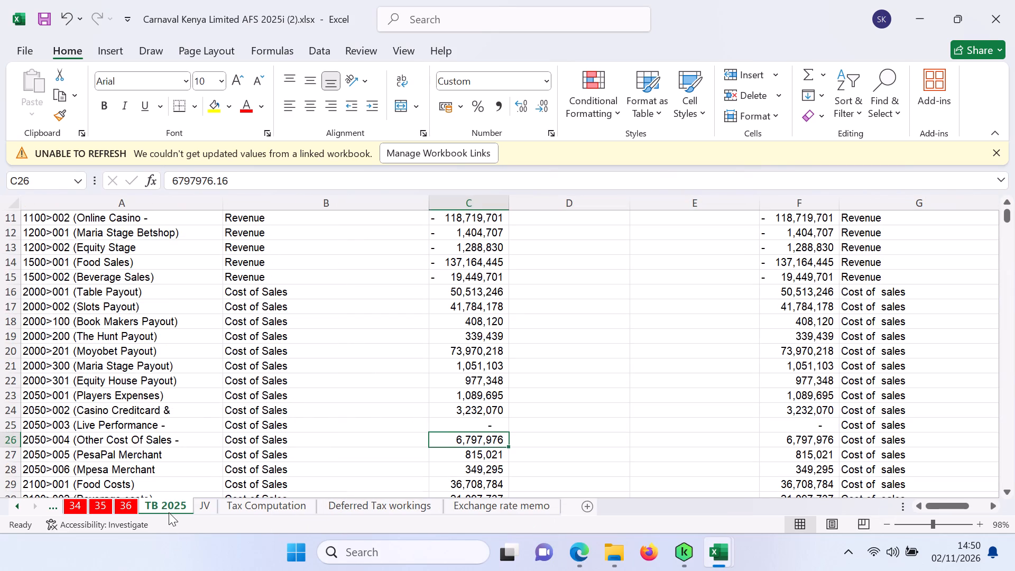
left_click(127, 506)
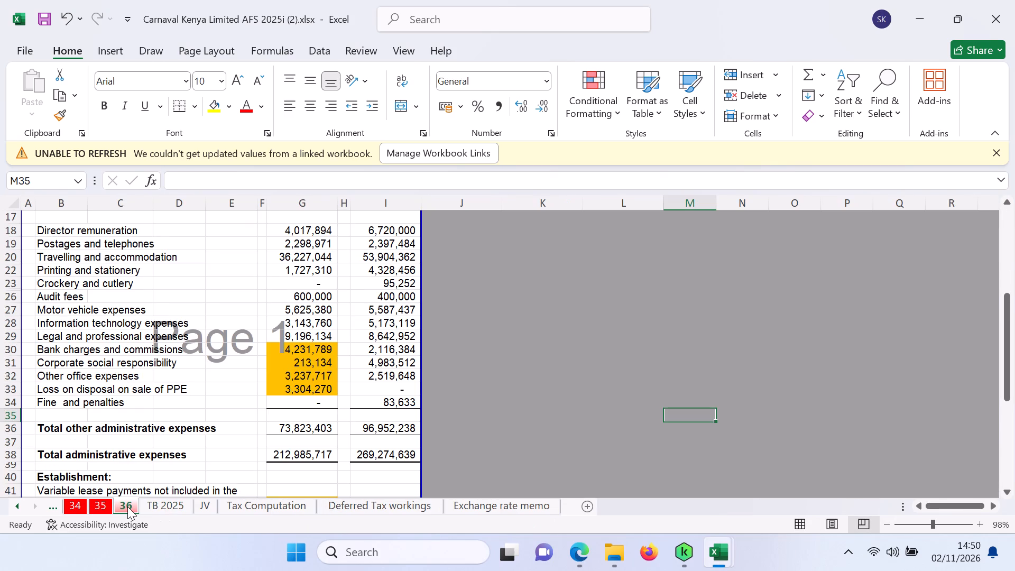
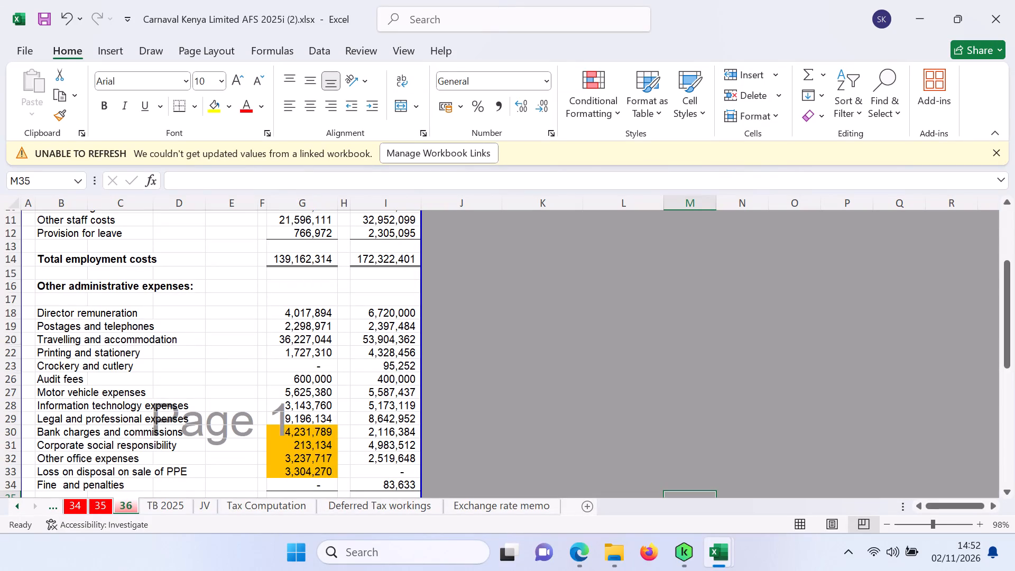
Copy the "Provision for leave" amount in cell G12 of sheet 36 and return to the TAX AUDIT workbook.
triple_click(1011, 193)
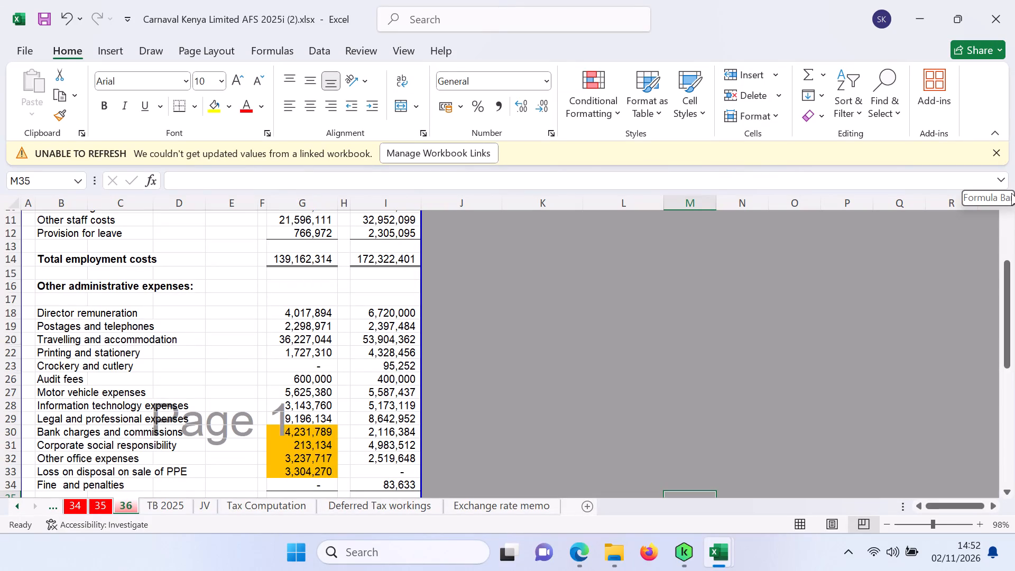
triple_click(1011, 204)
left_click(1011, 204)
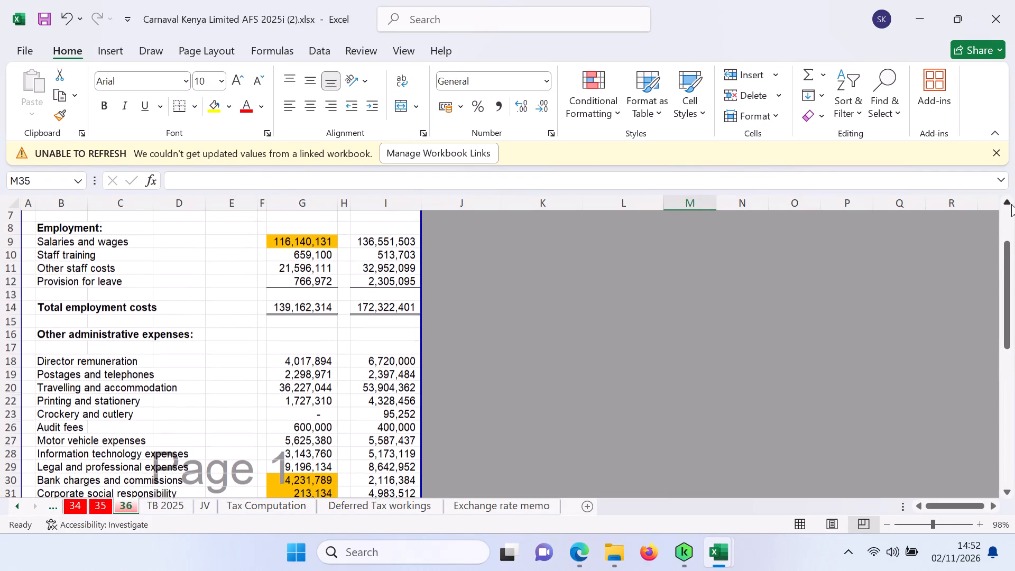
left_click(308, 285)
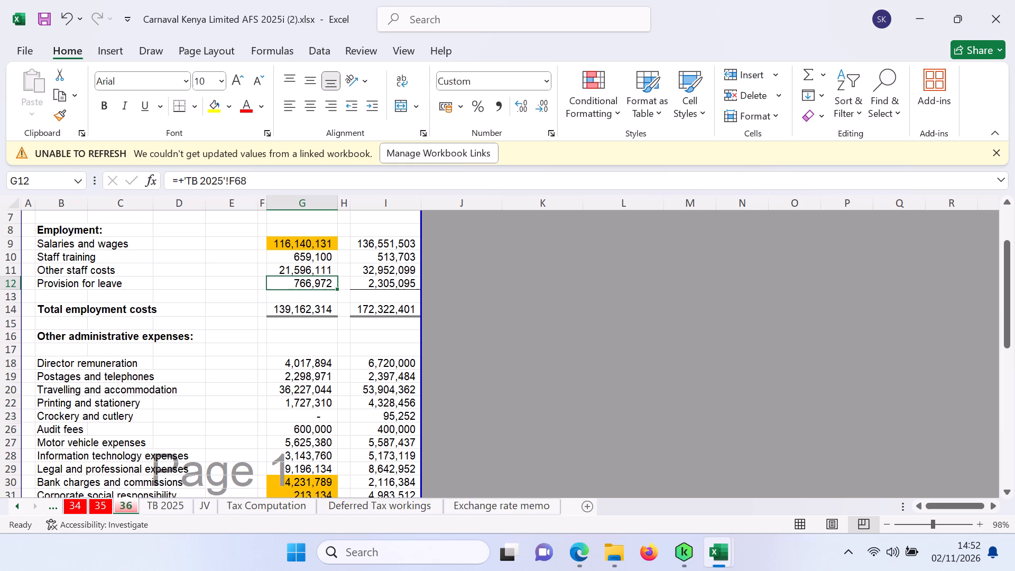
key("ctrl+c")
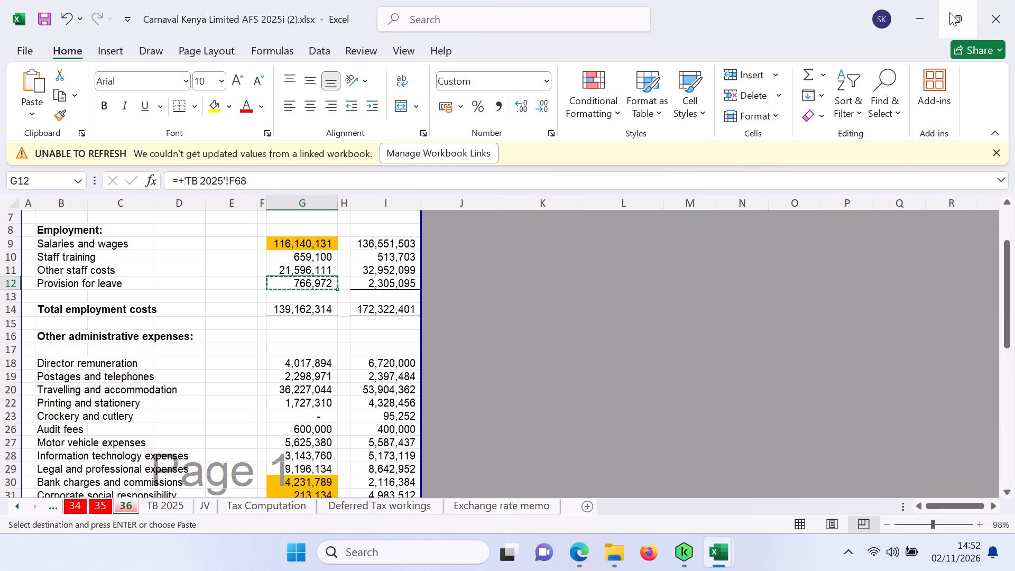
left_click(931, 12)
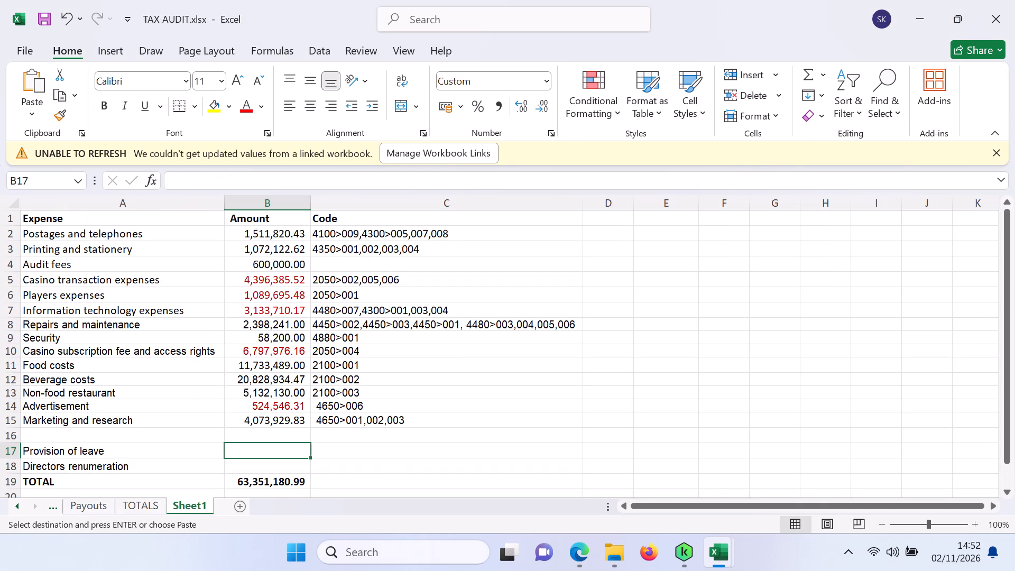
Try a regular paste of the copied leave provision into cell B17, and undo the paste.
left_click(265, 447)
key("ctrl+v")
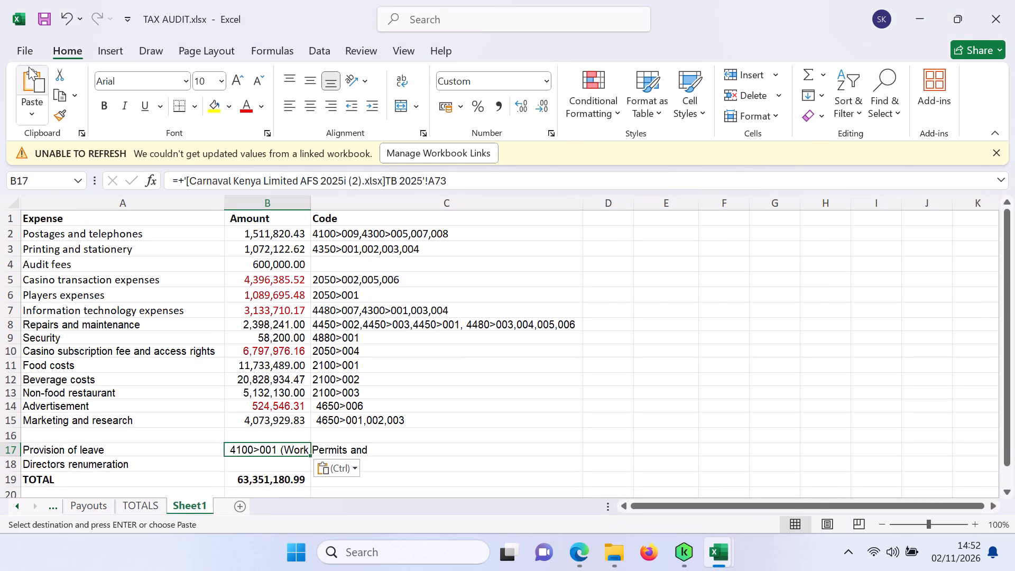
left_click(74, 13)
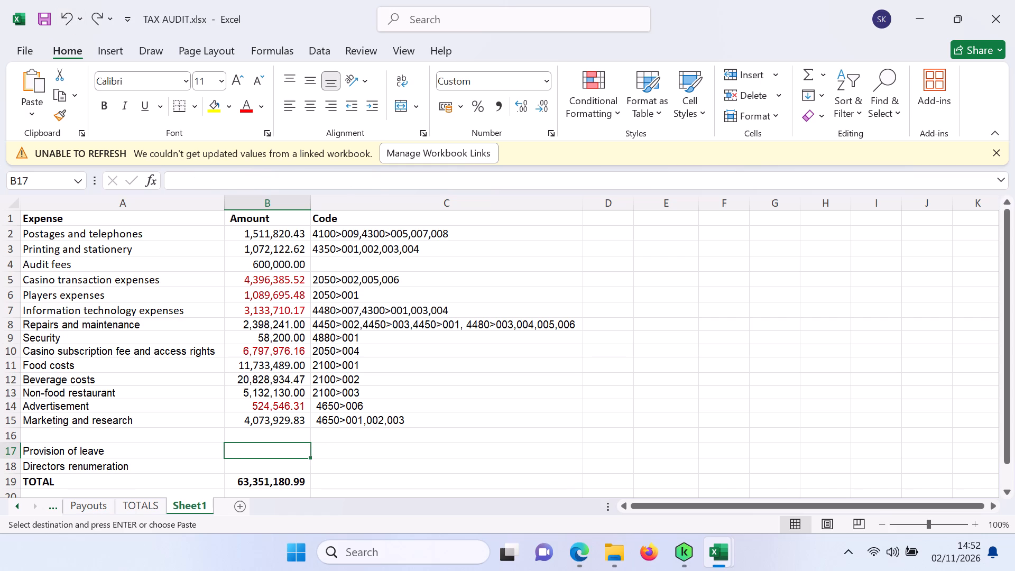
Open the context options for the "Provision of leave" amount cell B17.
right_click(253, 452)
right_click(253, 452)
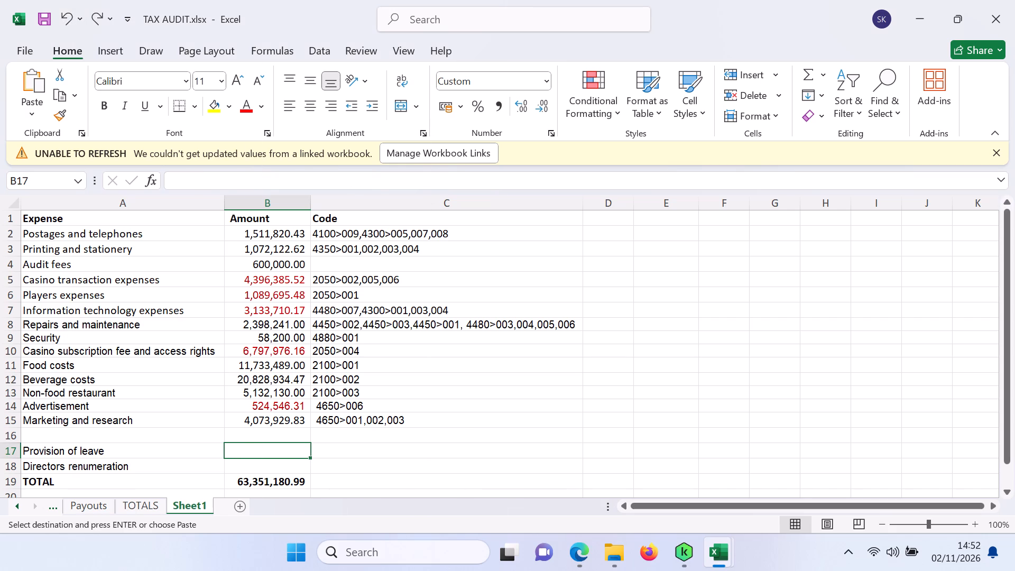
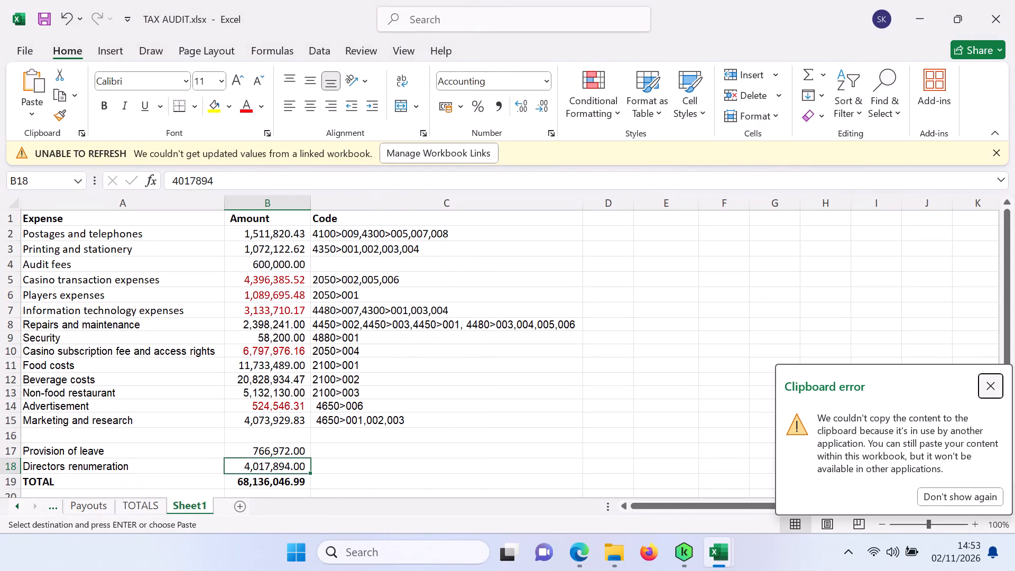
Move the selection off the directors' remuneration amount to the empty Code cell C16.
left_click(577, 428)
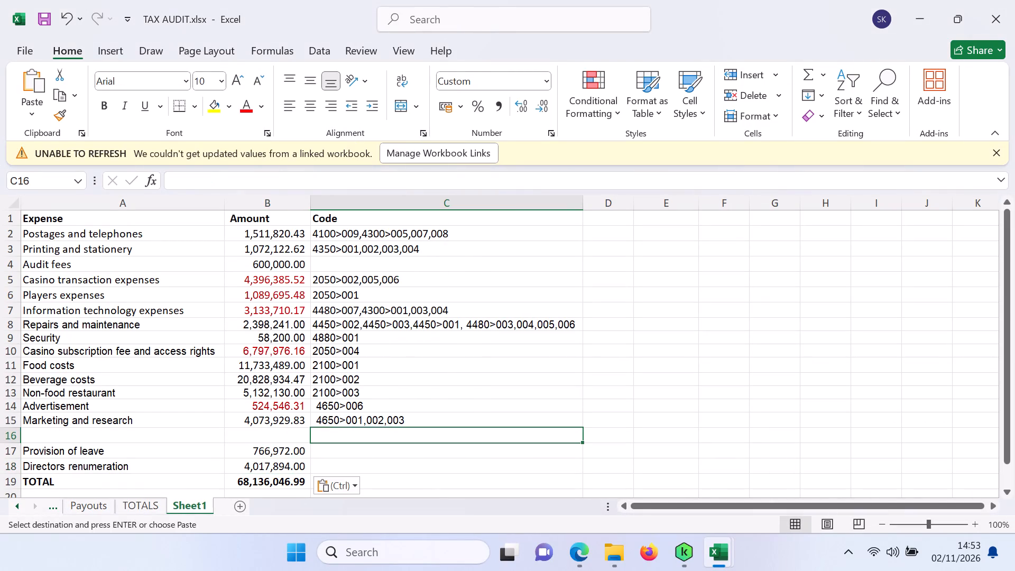
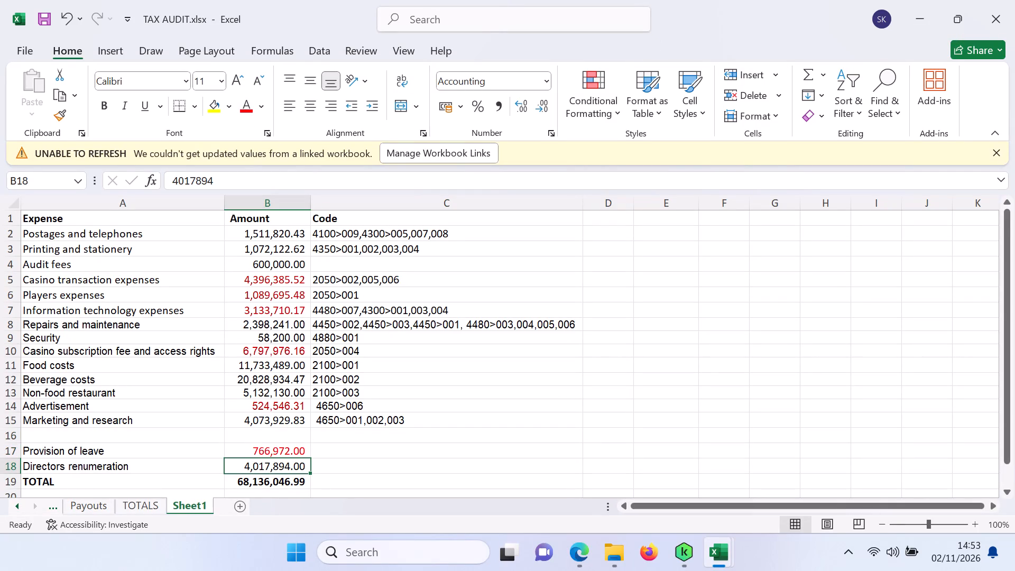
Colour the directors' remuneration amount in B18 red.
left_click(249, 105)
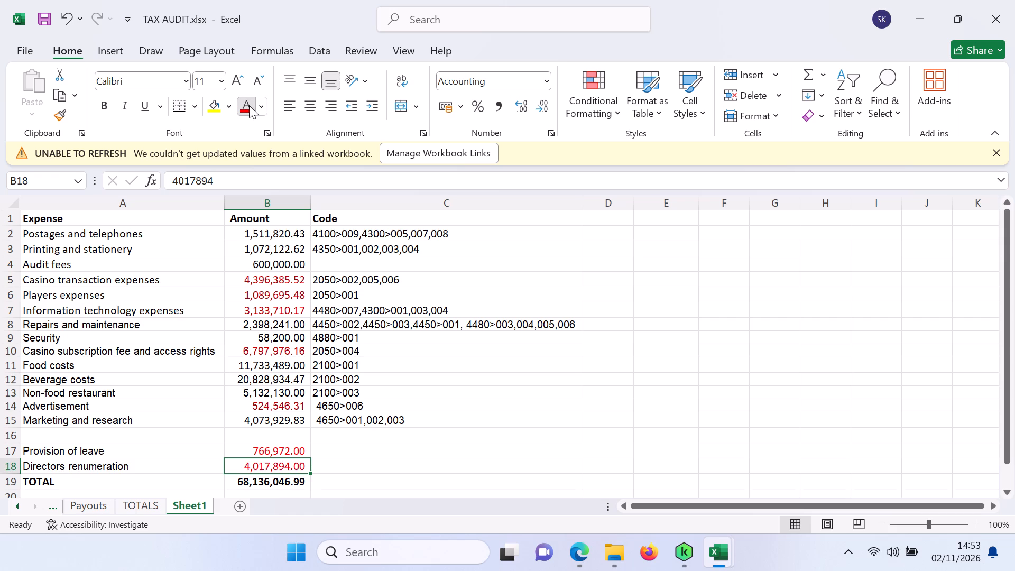
Select all the red amounts together (B5:B7, B10, B14, B17 and B18) to check their combined sum.
left_click(264, 282)
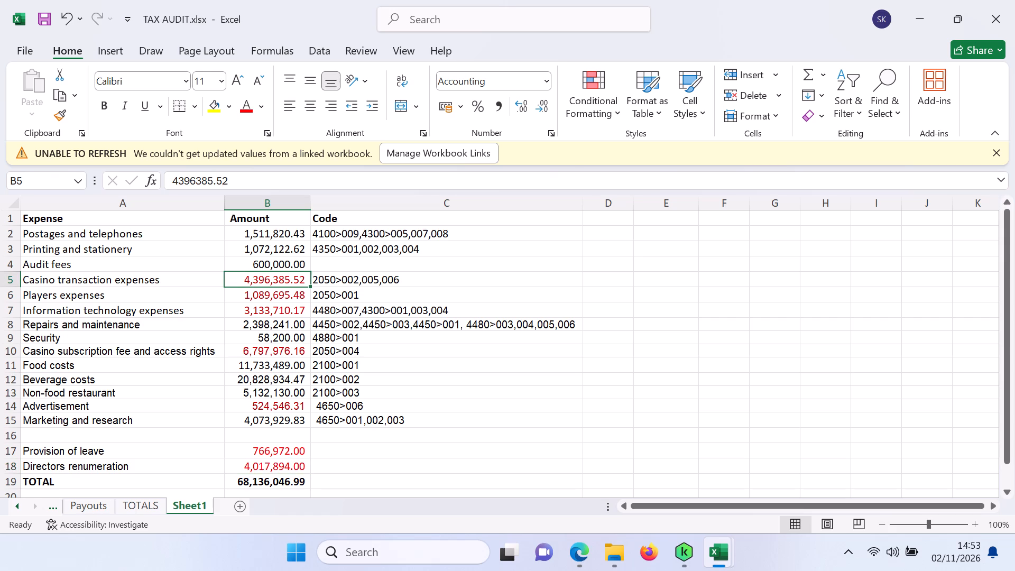
left_click(255, 298, "ctrl")
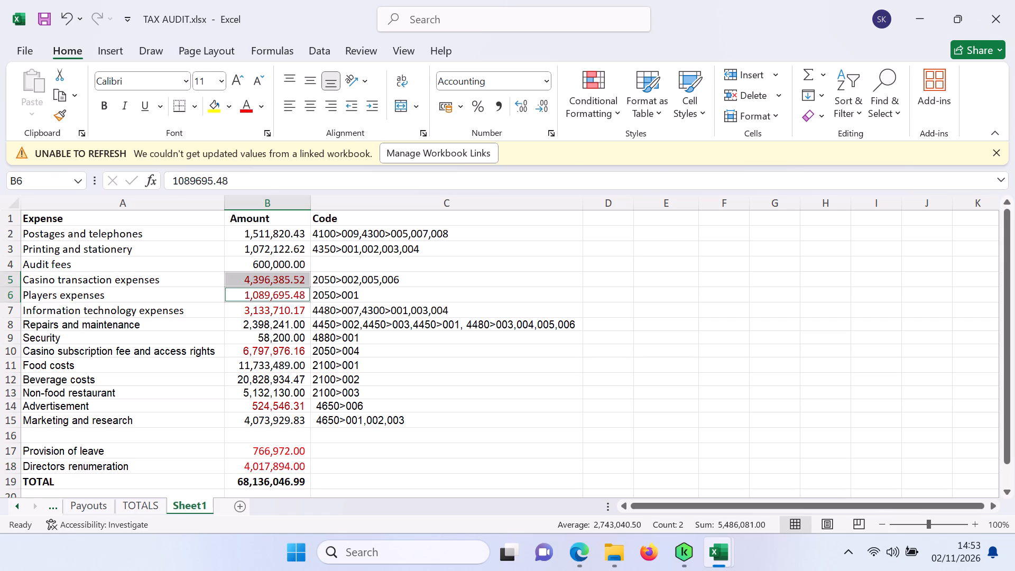
left_click(273, 311, "ctrl")
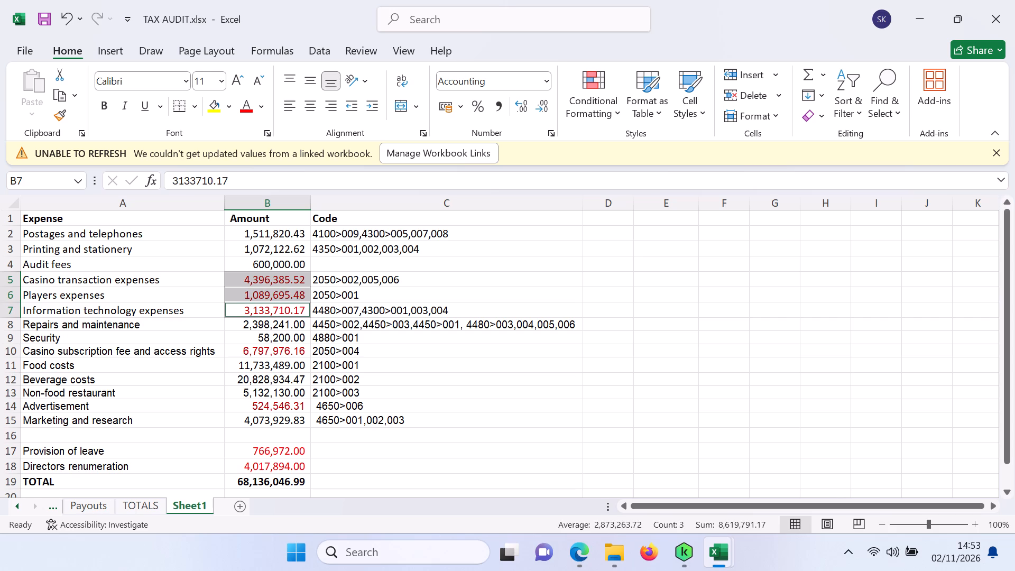
left_click(271, 453, "ctrl")
left_click(271, 469, "ctrl")
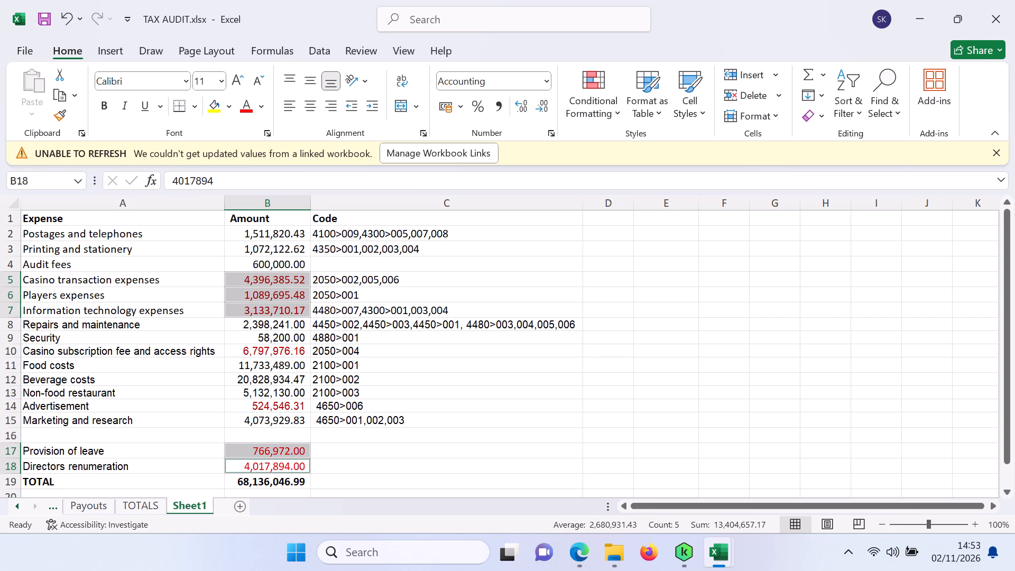
left_click(274, 350, "ctrl")
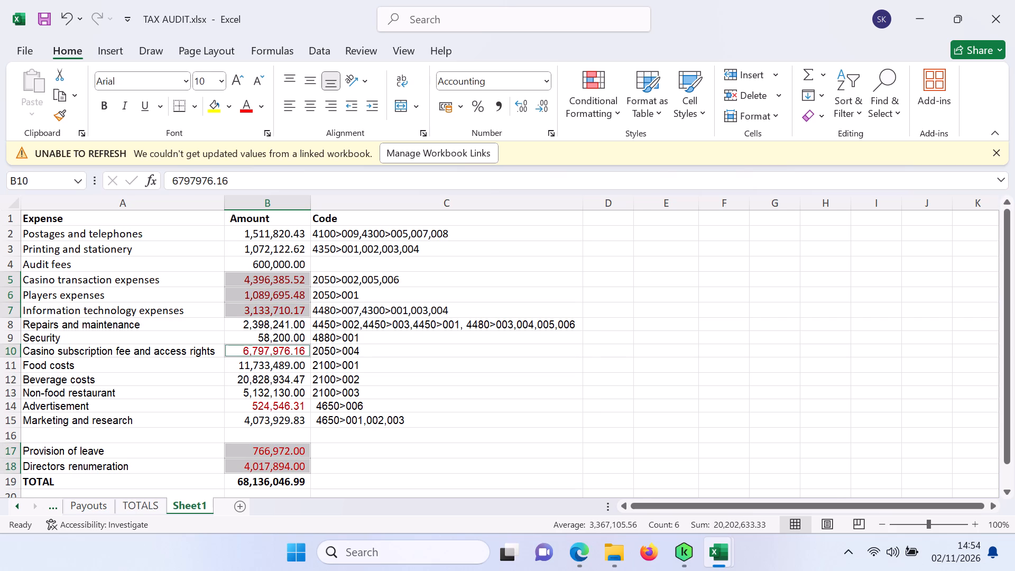
left_click(272, 407, "ctrl")
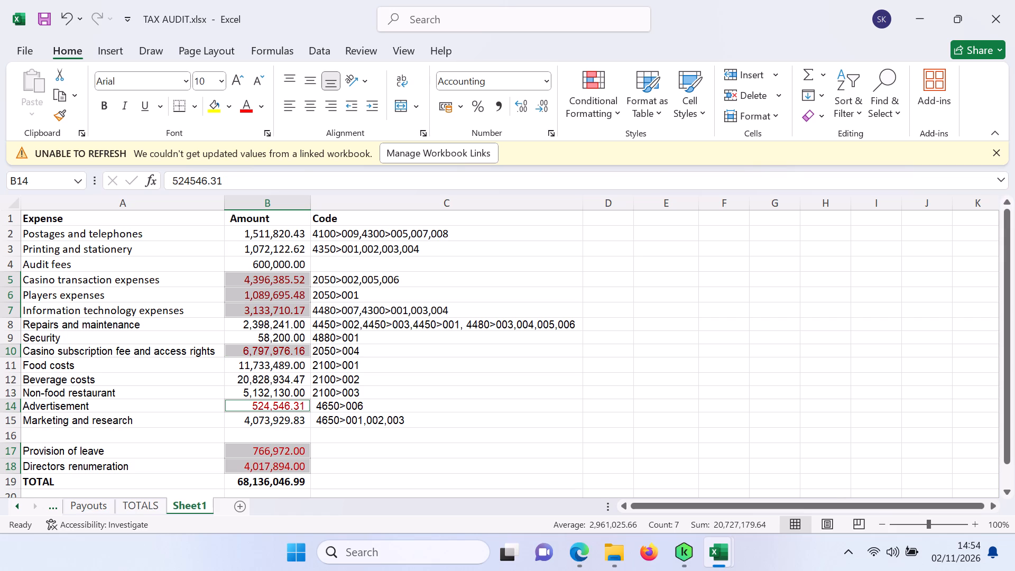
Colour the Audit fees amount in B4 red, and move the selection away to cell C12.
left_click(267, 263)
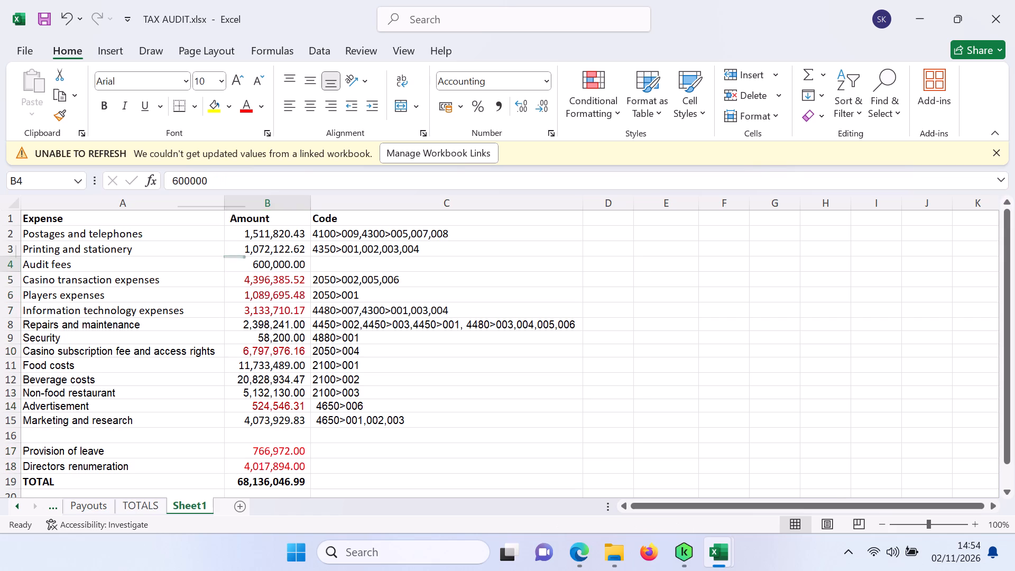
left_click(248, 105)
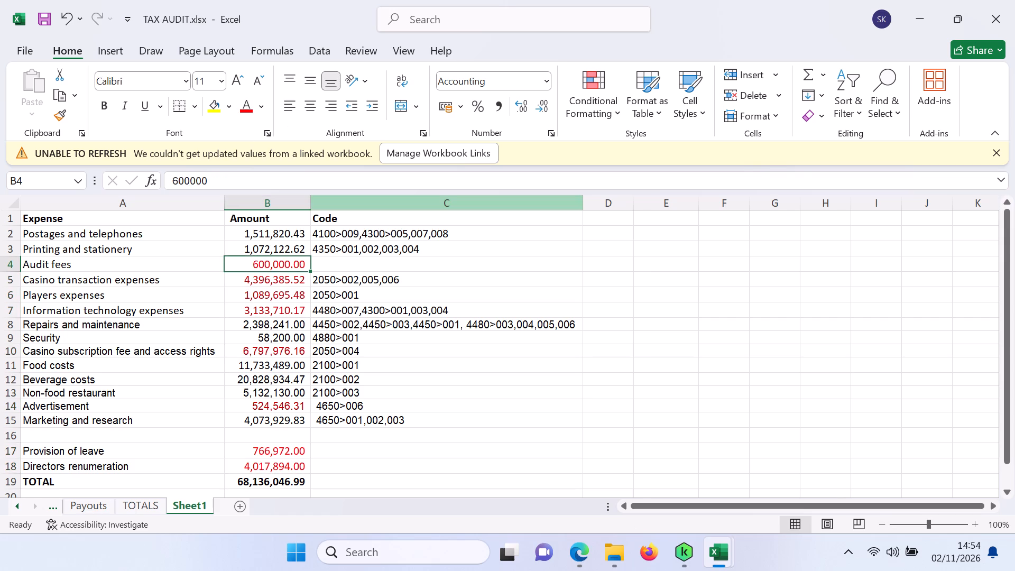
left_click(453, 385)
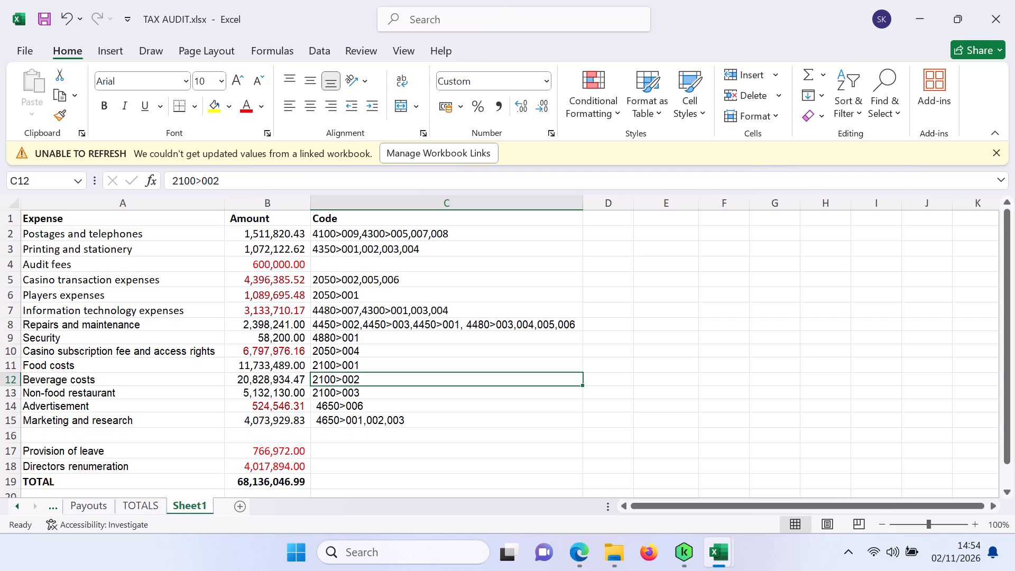
Set the font colour of the Audit fees amount in B4 to the standard dark red.
left_click(273, 263)
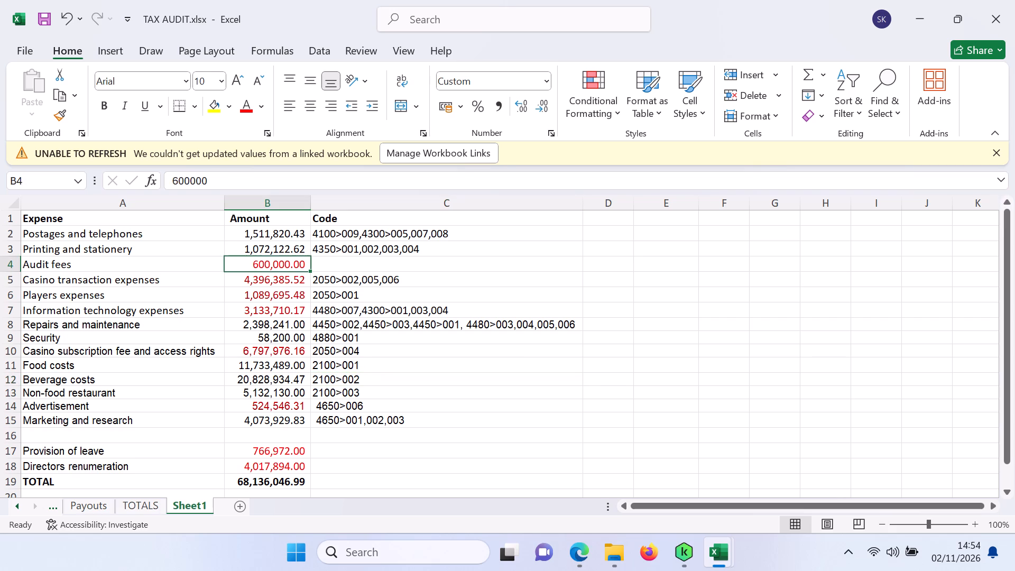
left_click(259, 105)
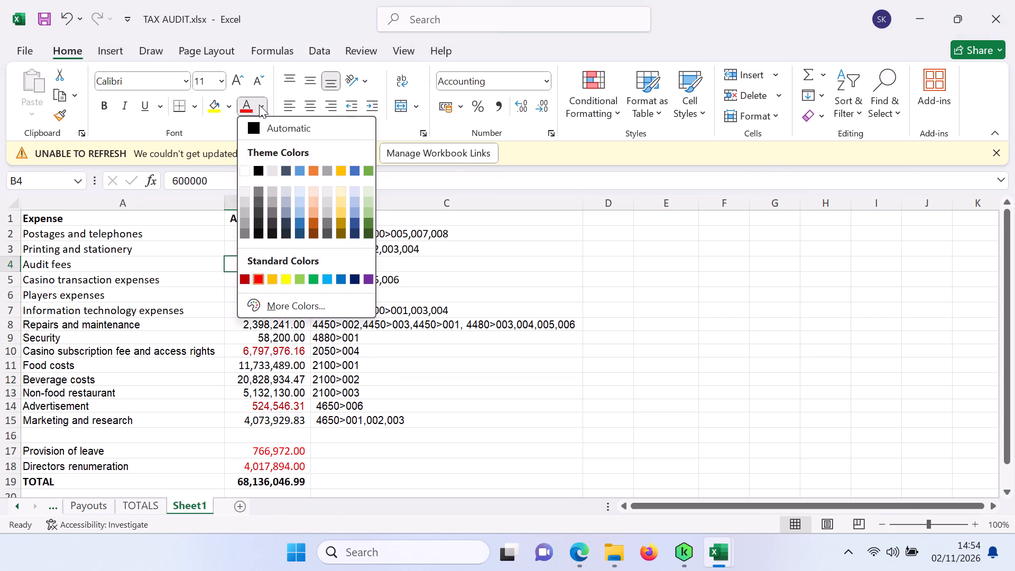
left_click(245, 272)
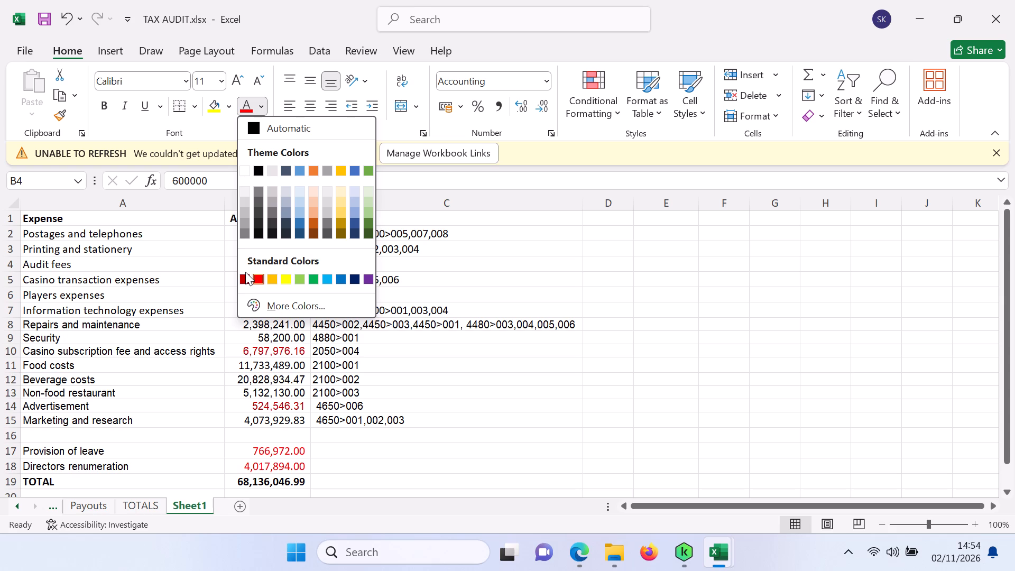
left_click(245, 277)
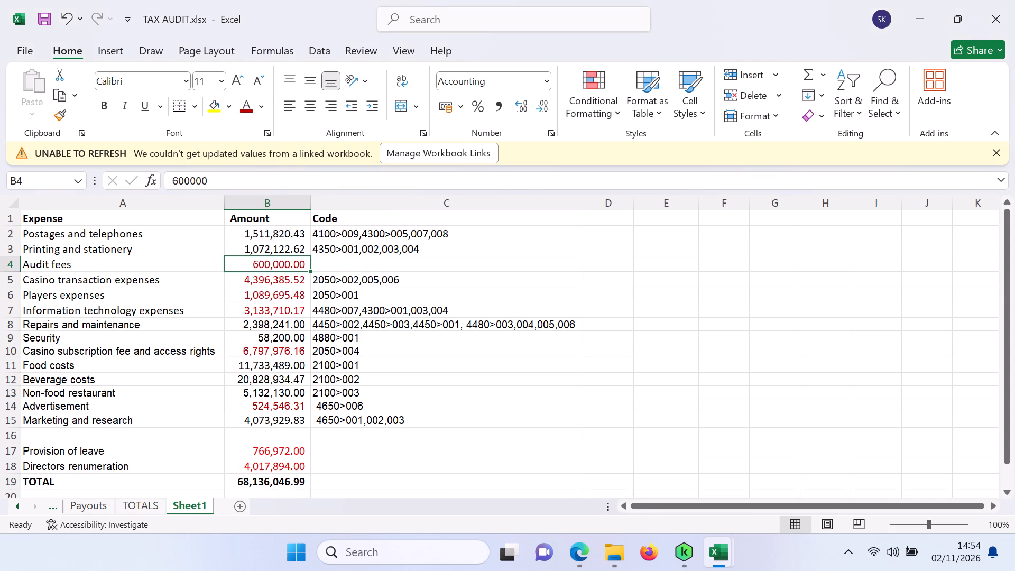
Apply the same dark red font colour to the Provision of leave and Directors renumeration amounts in B17 and B18.
left_click(276, 449)
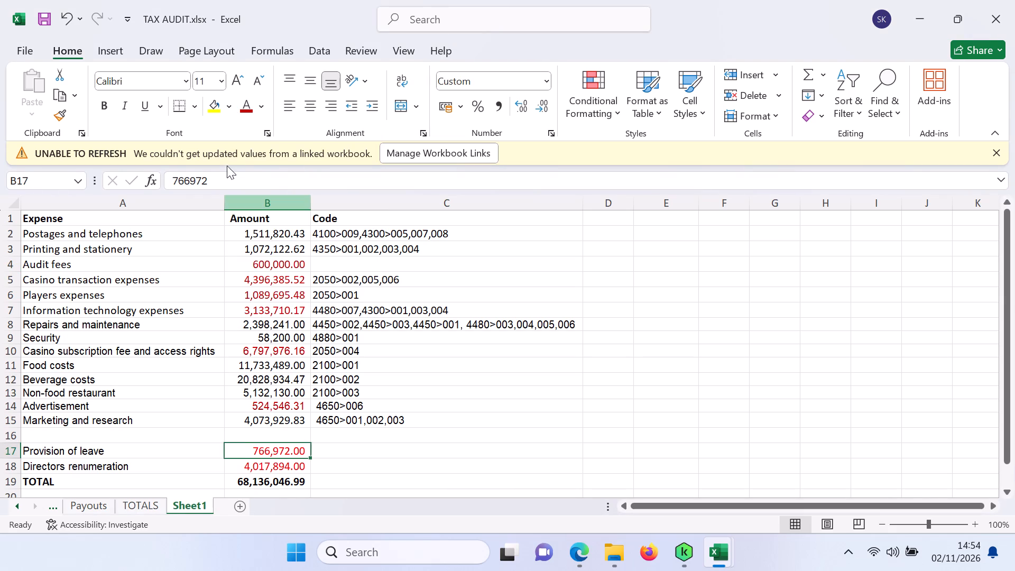
left_click(245, 110)
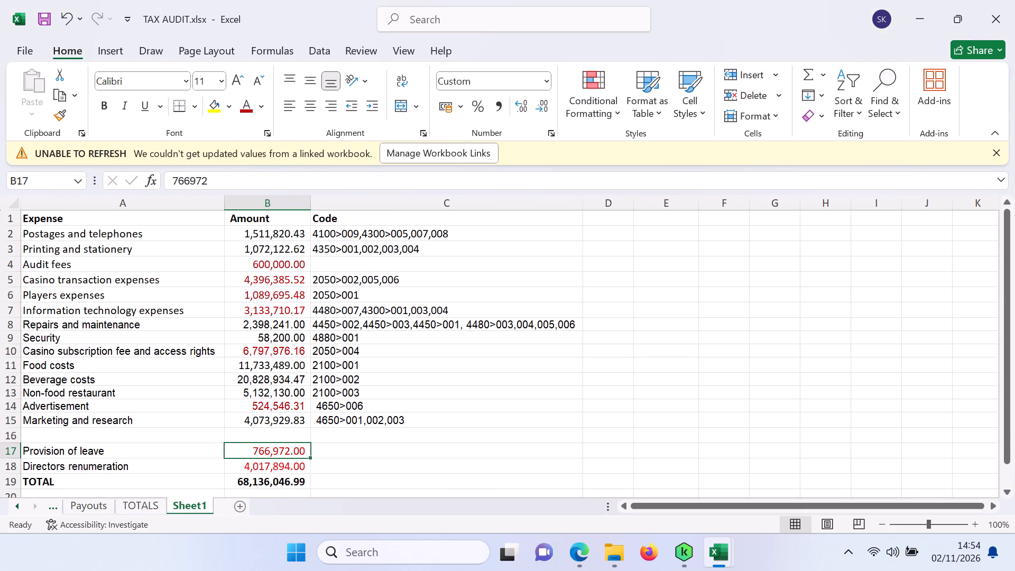
left_click(256, 467)
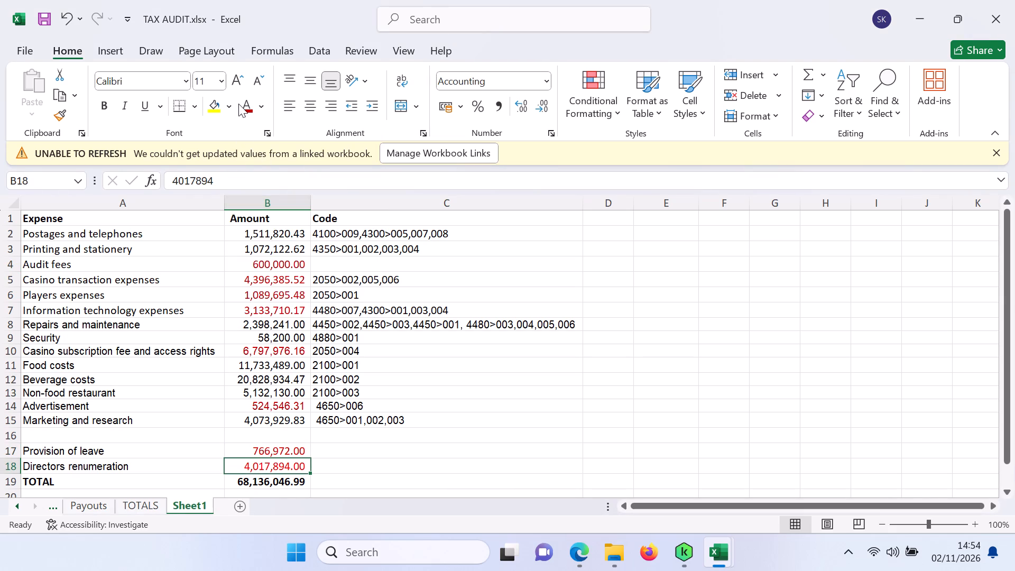
left_click(238, 104)
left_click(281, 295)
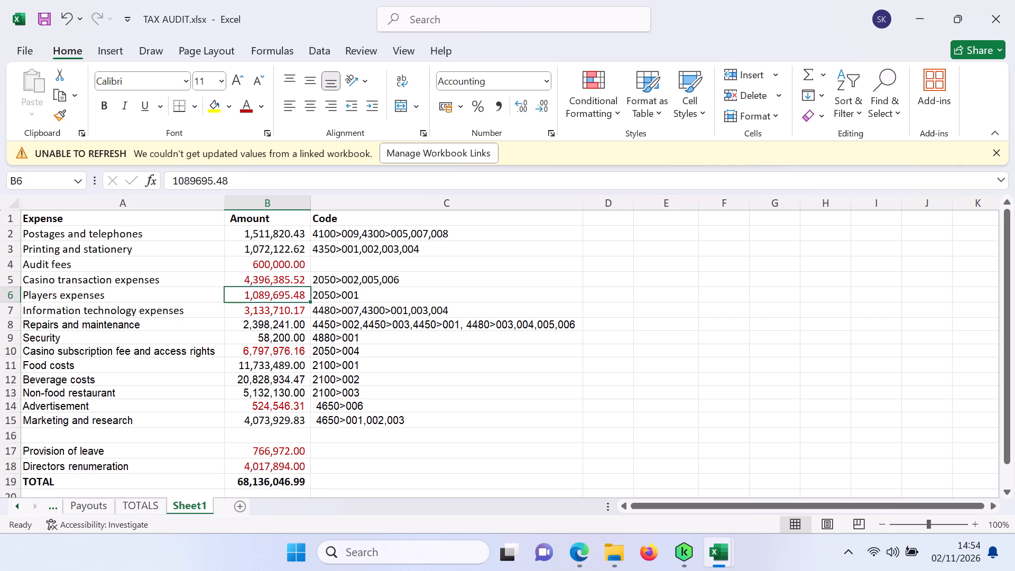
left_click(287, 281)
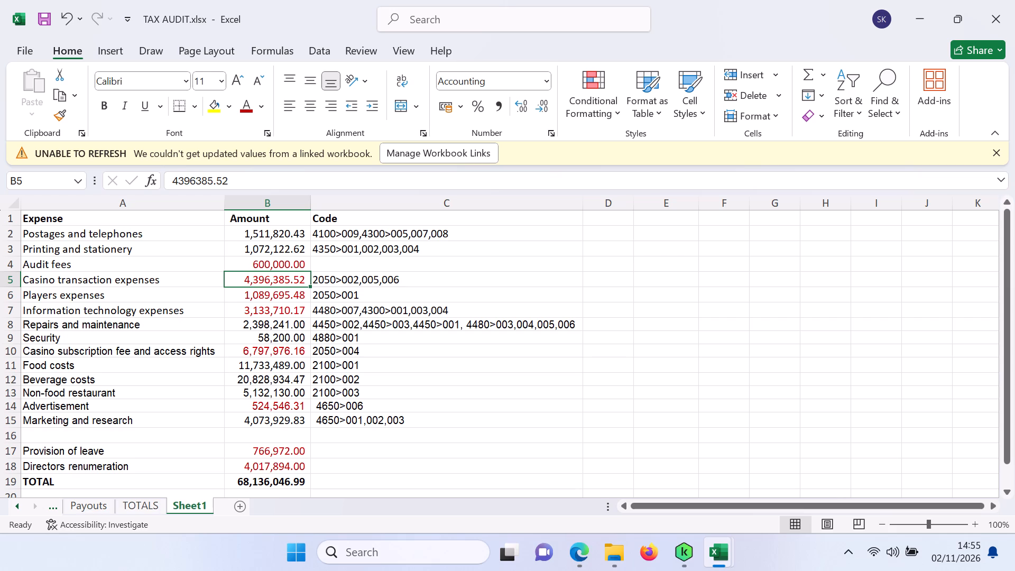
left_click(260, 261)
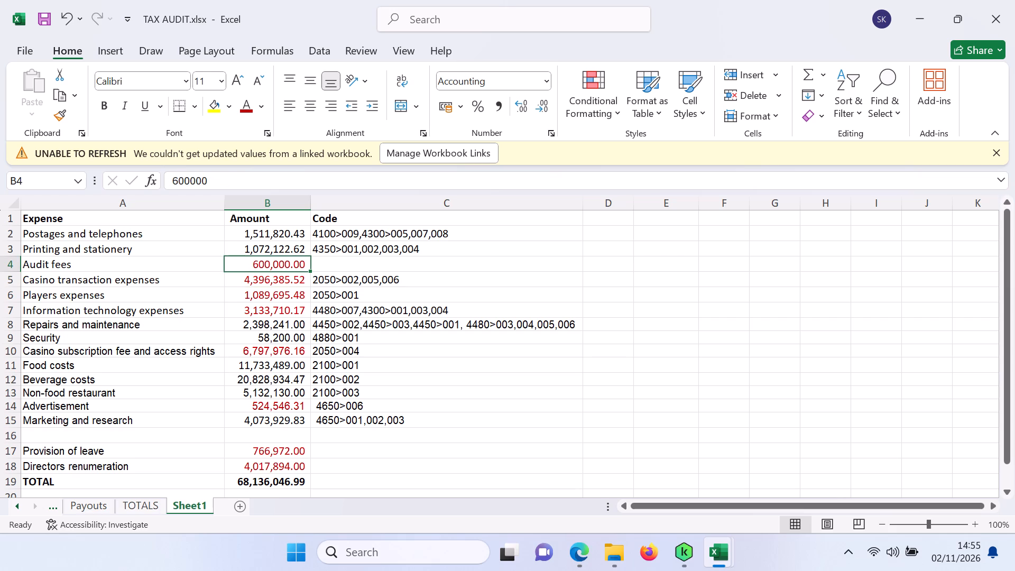
Select the red amounts from Audit fees to Information technology expenses (B4:B7) together to check their combined sum, and clear the selection.
left_click(270, 277, "ctrl")
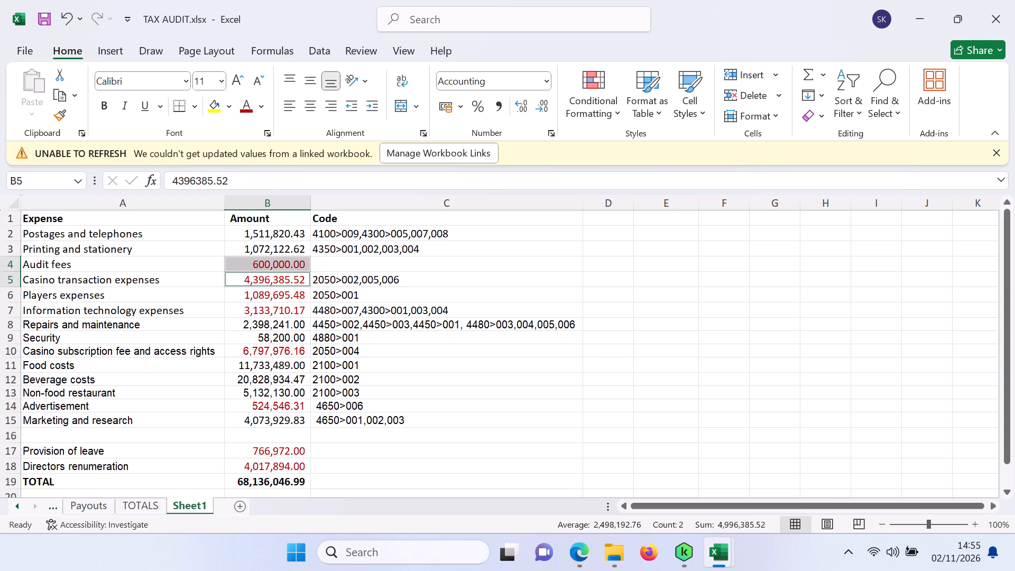
left_click(266, 296, "ctrl")
left_click(266, 307, "ctrl")
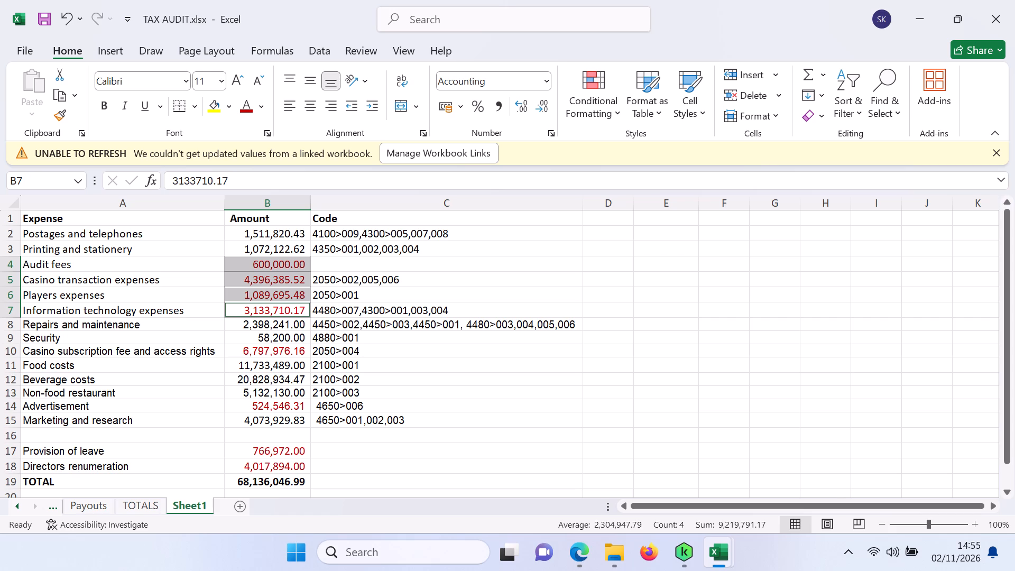
left_click(695, 338)
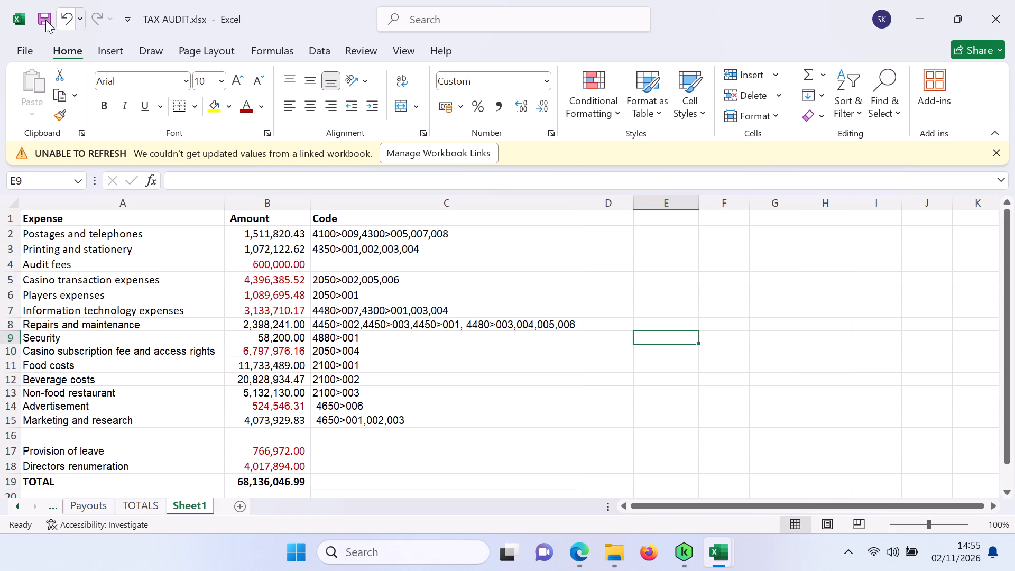
Save the TAX AUDIT workbook.
left_click(45, 20)
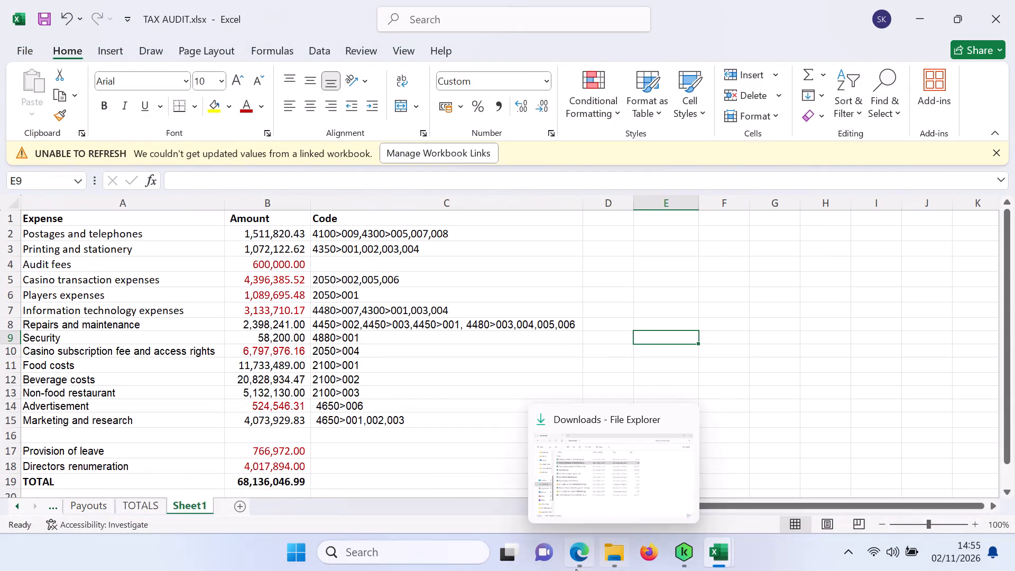
Search the computer for files and folders using the term "carnval".
left_click(417, 554)
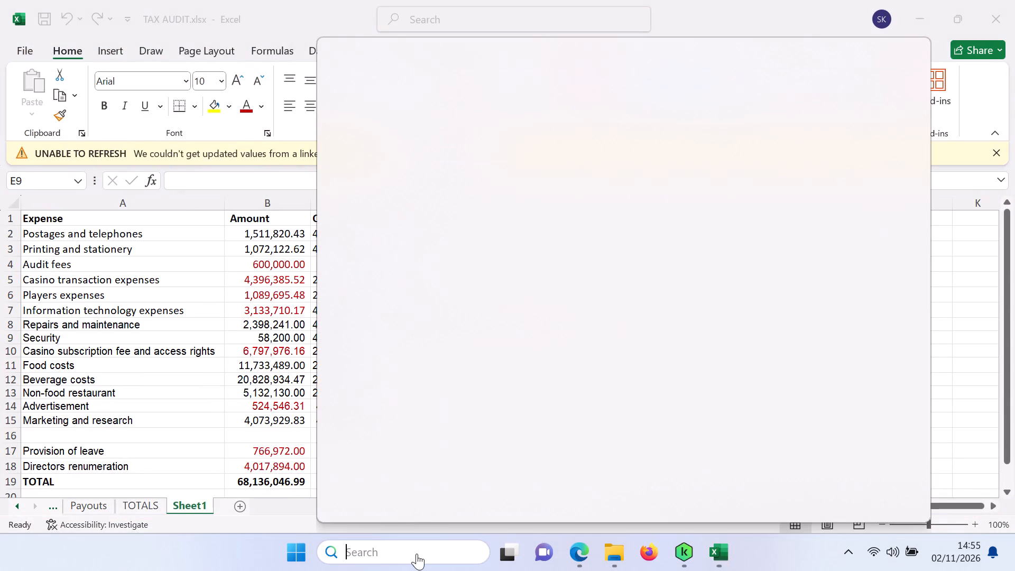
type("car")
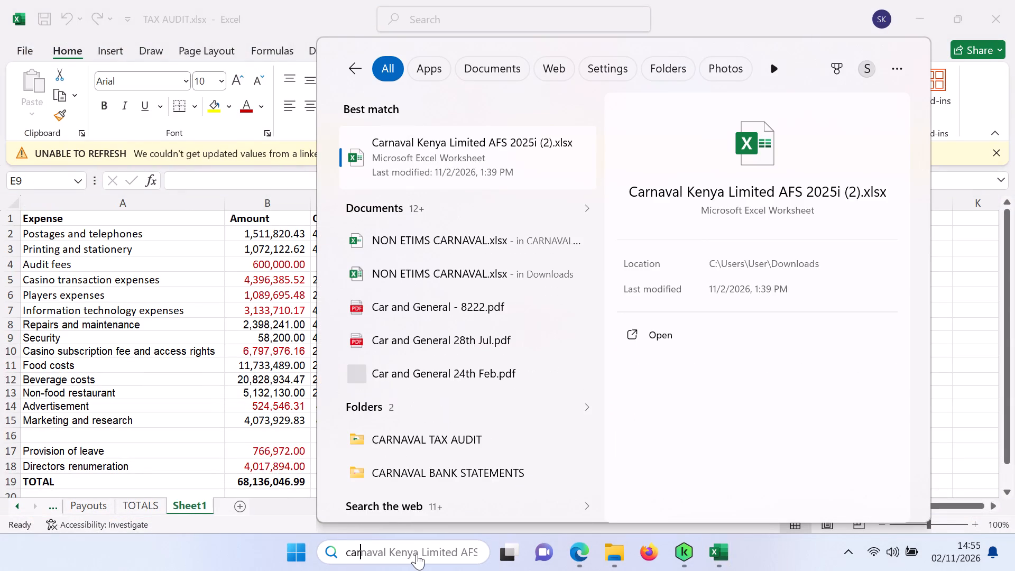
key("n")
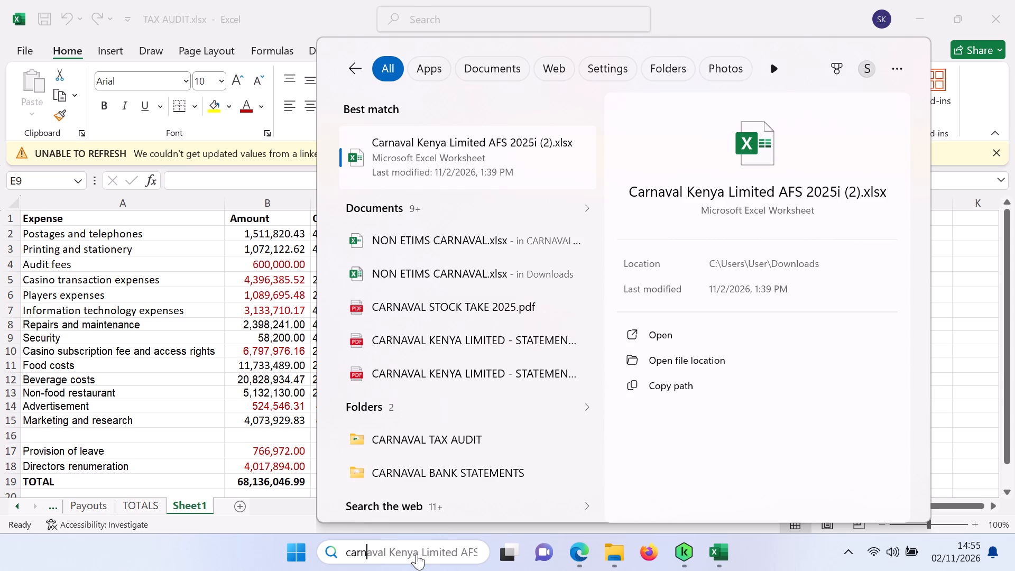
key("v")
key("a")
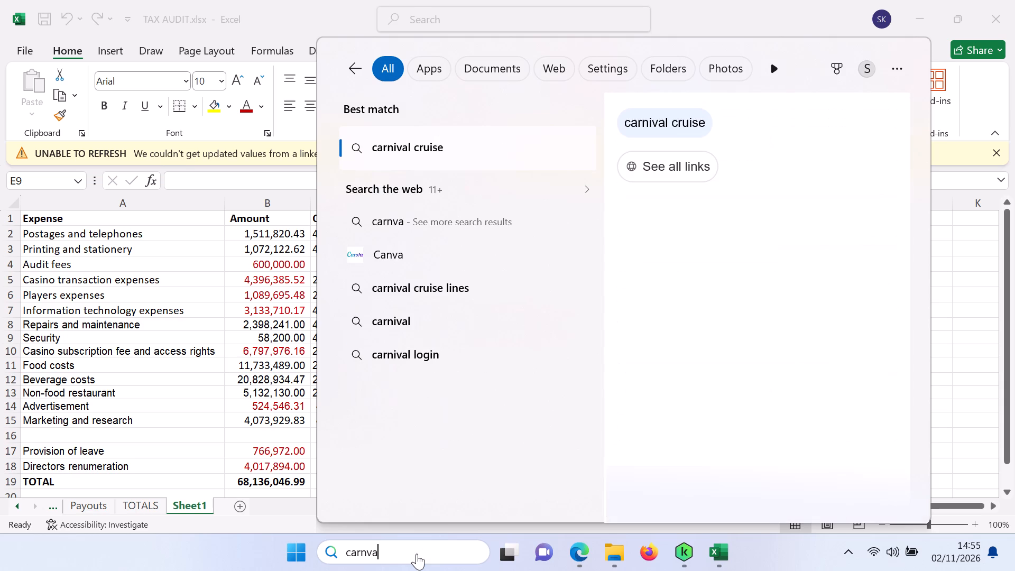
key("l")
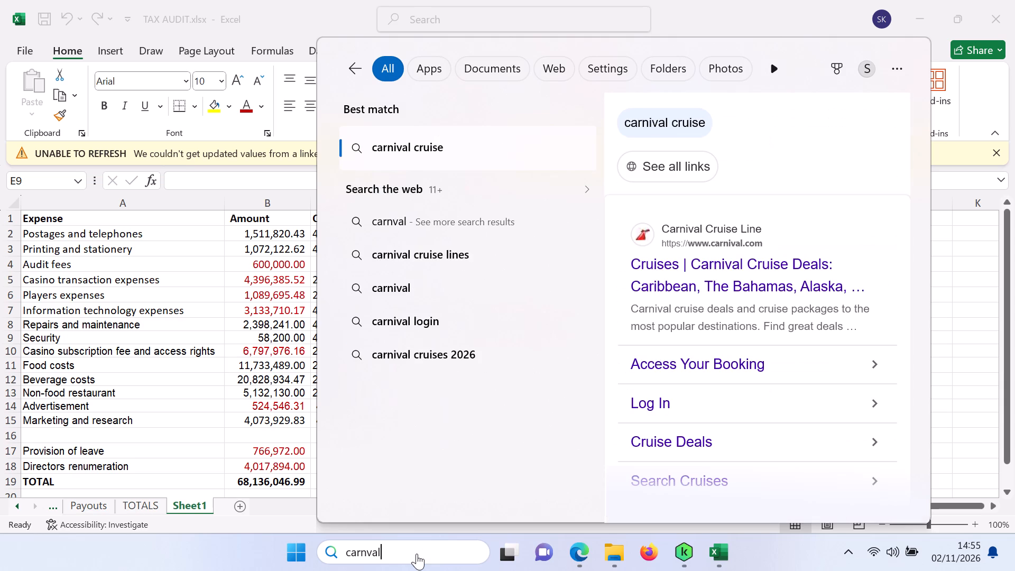
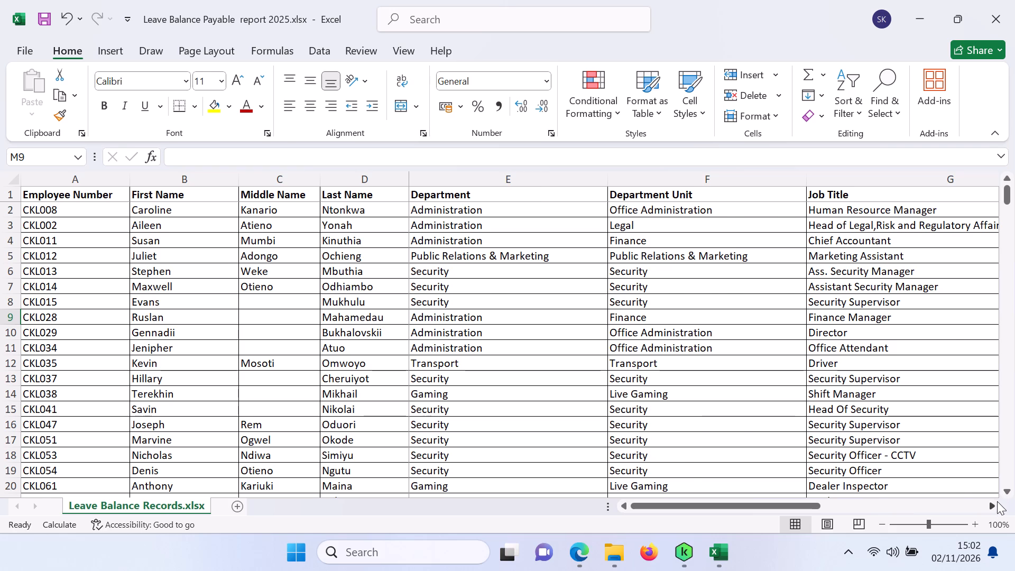
Examine the Accrued by Dec and Leave Payable columns and the Leave Payable total in K272, and close the leave balance report.
left_click(997, 501)
double_click(997, 501)
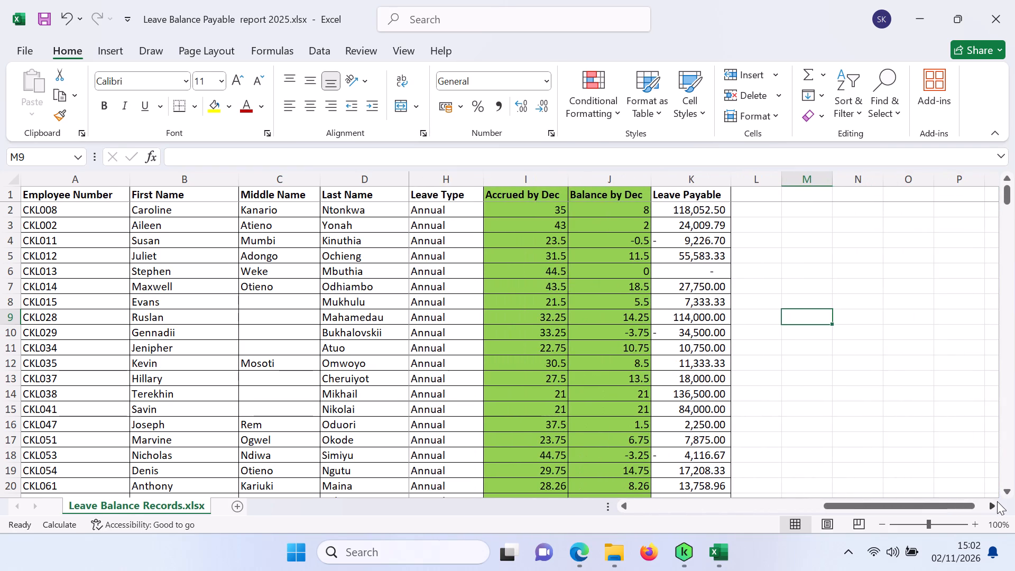
left_click(526, 176)
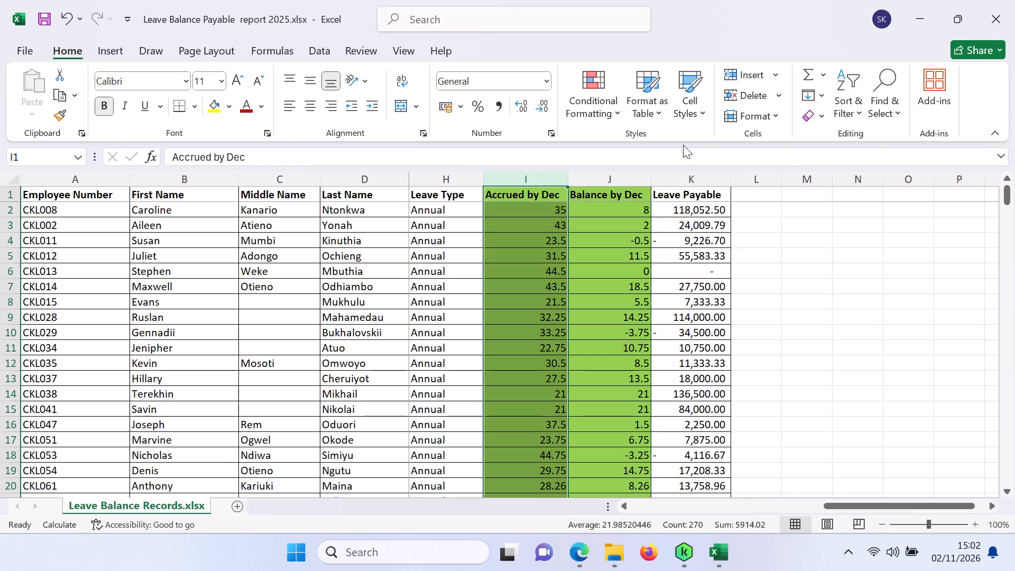
left_click(675, 179)
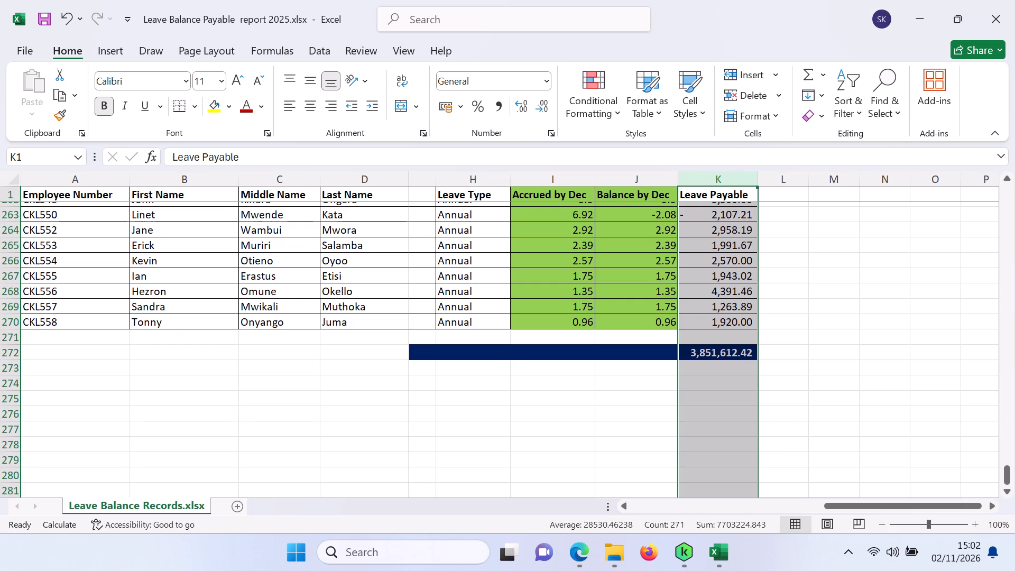
left_click(725, 353)
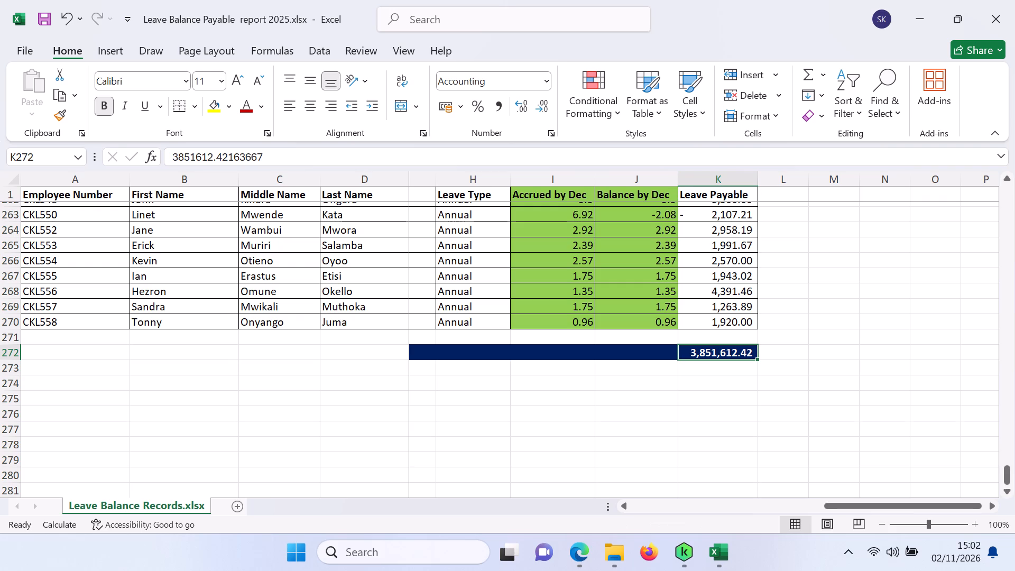
left_click(1009, 13)
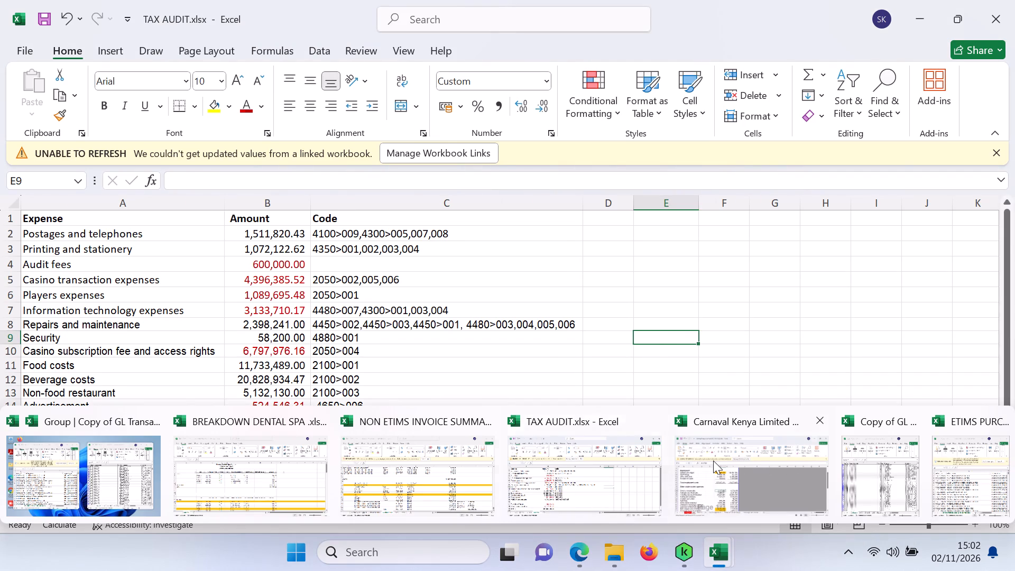
In the Carnaval Kenya Limited AFS 2025 workbook, trace Provision for leave in G12 to the Staff Leave adjustment and balance in TB 2025 row 68.
left_click(713, 461)
left_click(297, 279)
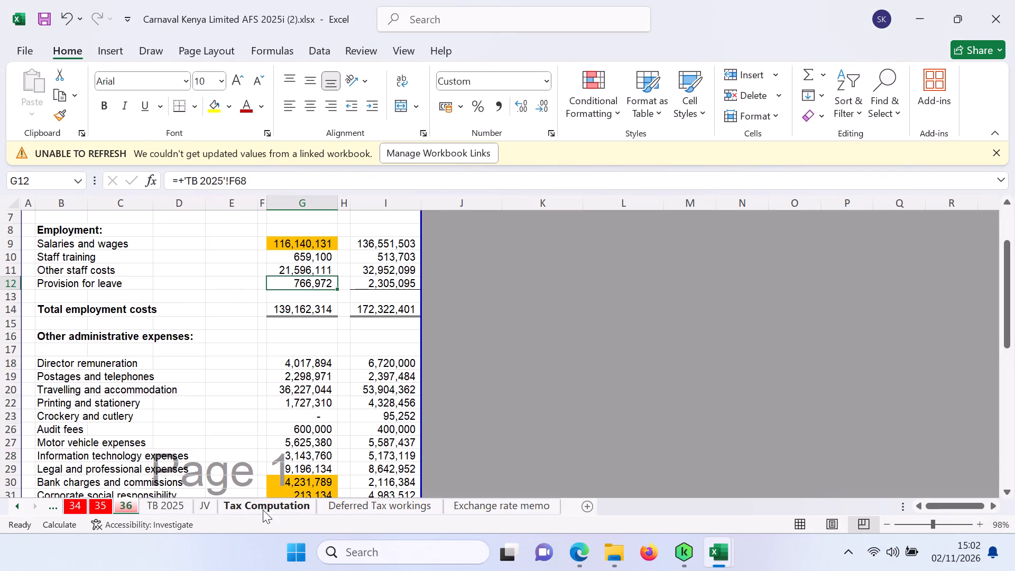
left_click(162, 510)
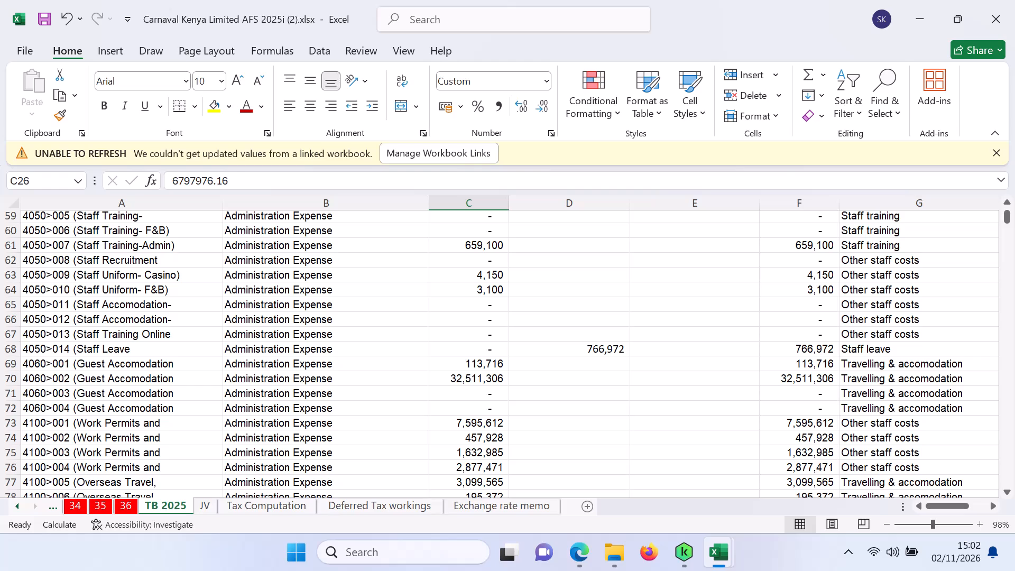
left_click(587, 351)
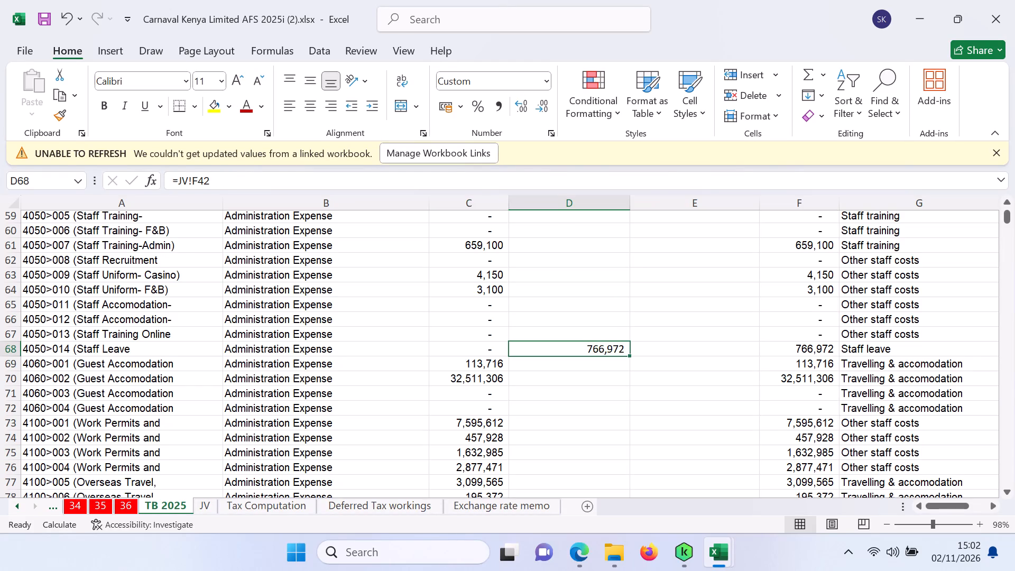
left_click(816, 349)
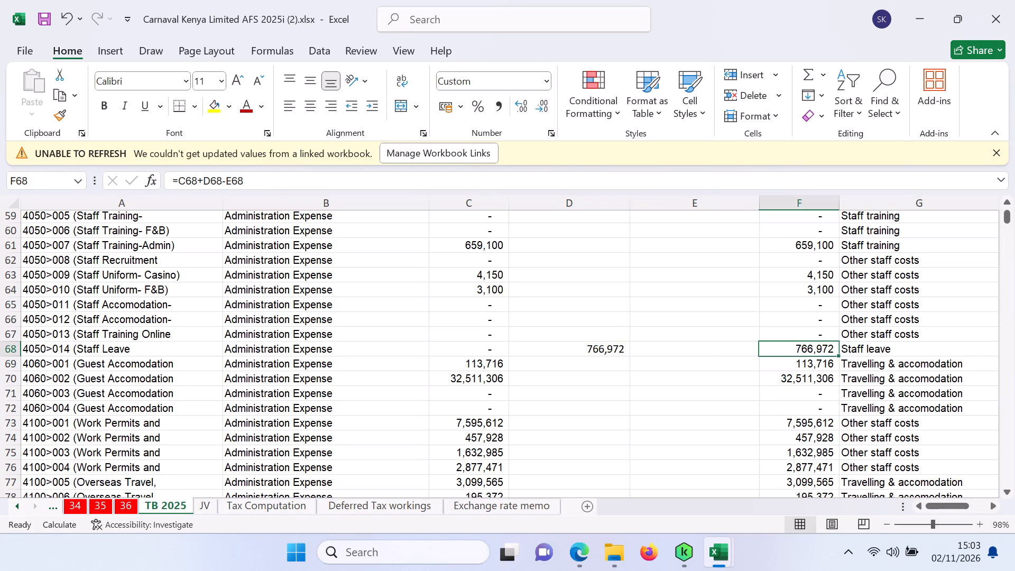